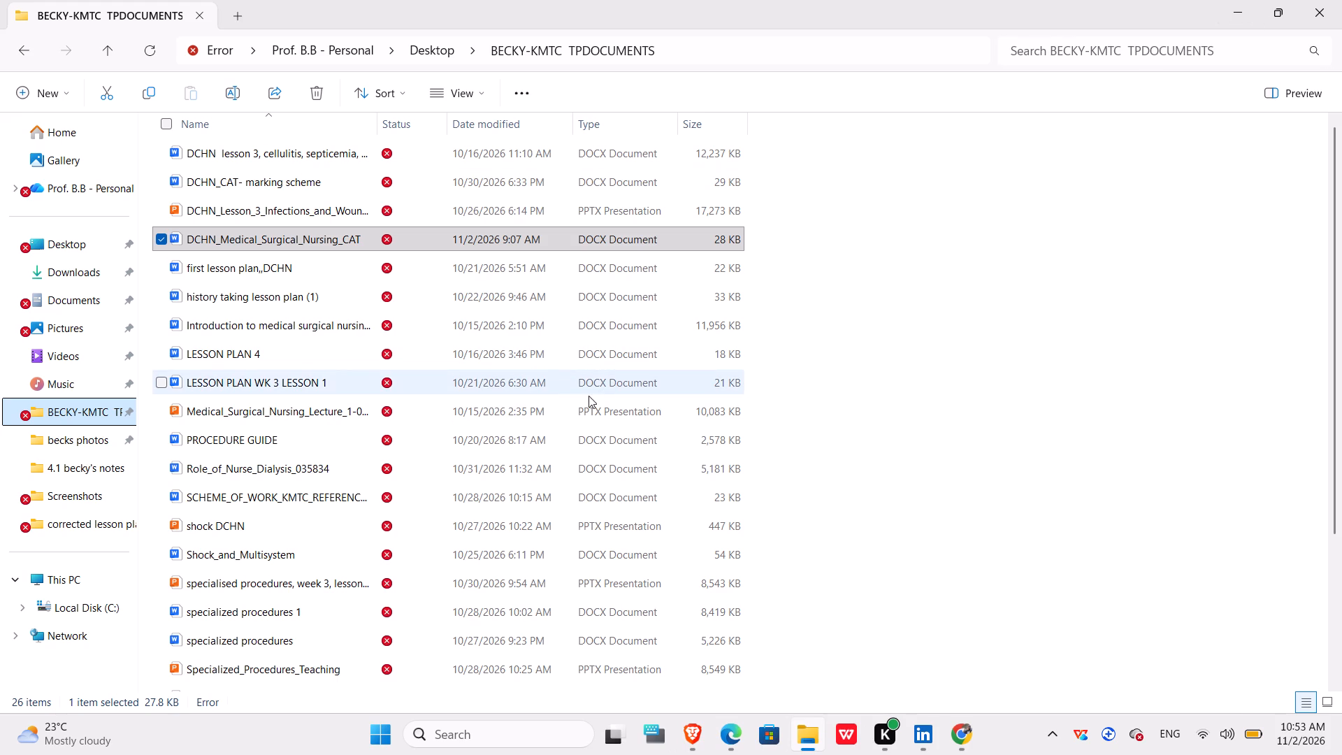
# Look through the lesson documents and presentations in the teaching-practice folder to find the one needed.
pyautogui.scroll(-3, 399, 503)
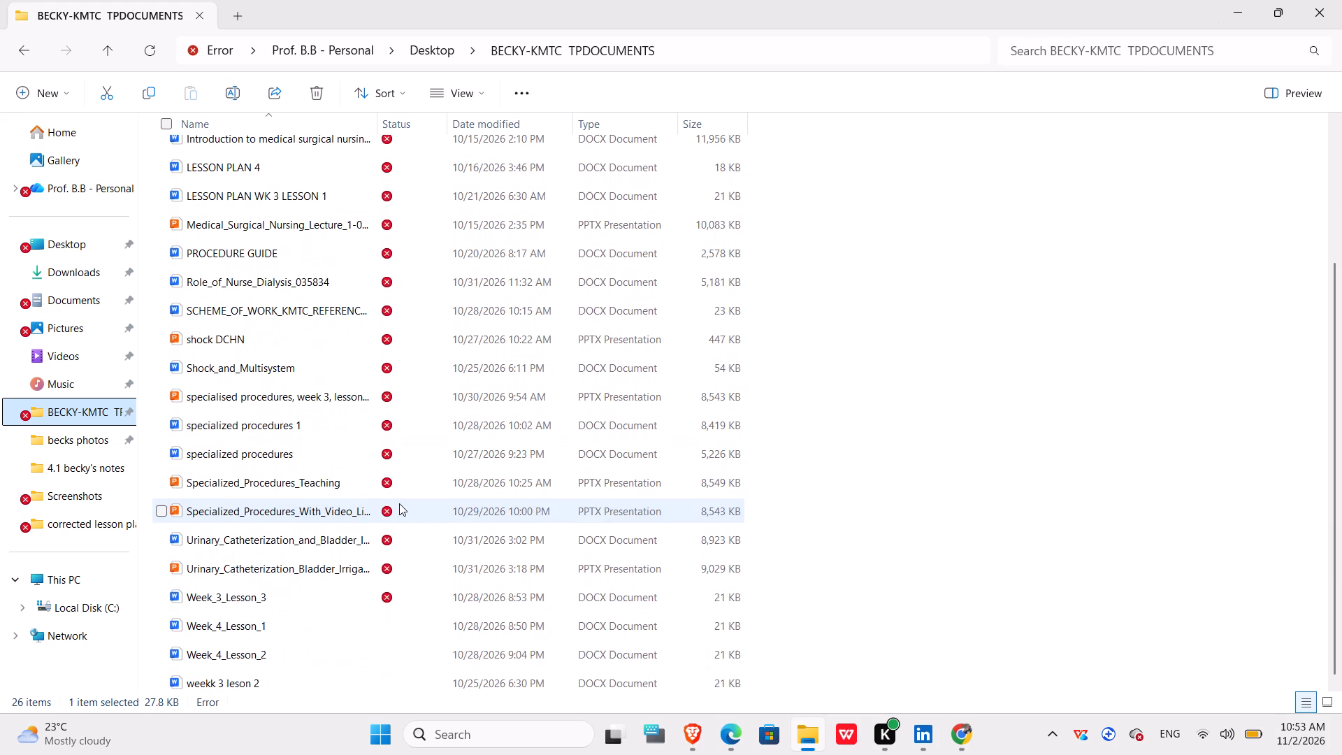
pyautogui.scroll(-1, 245, 553)
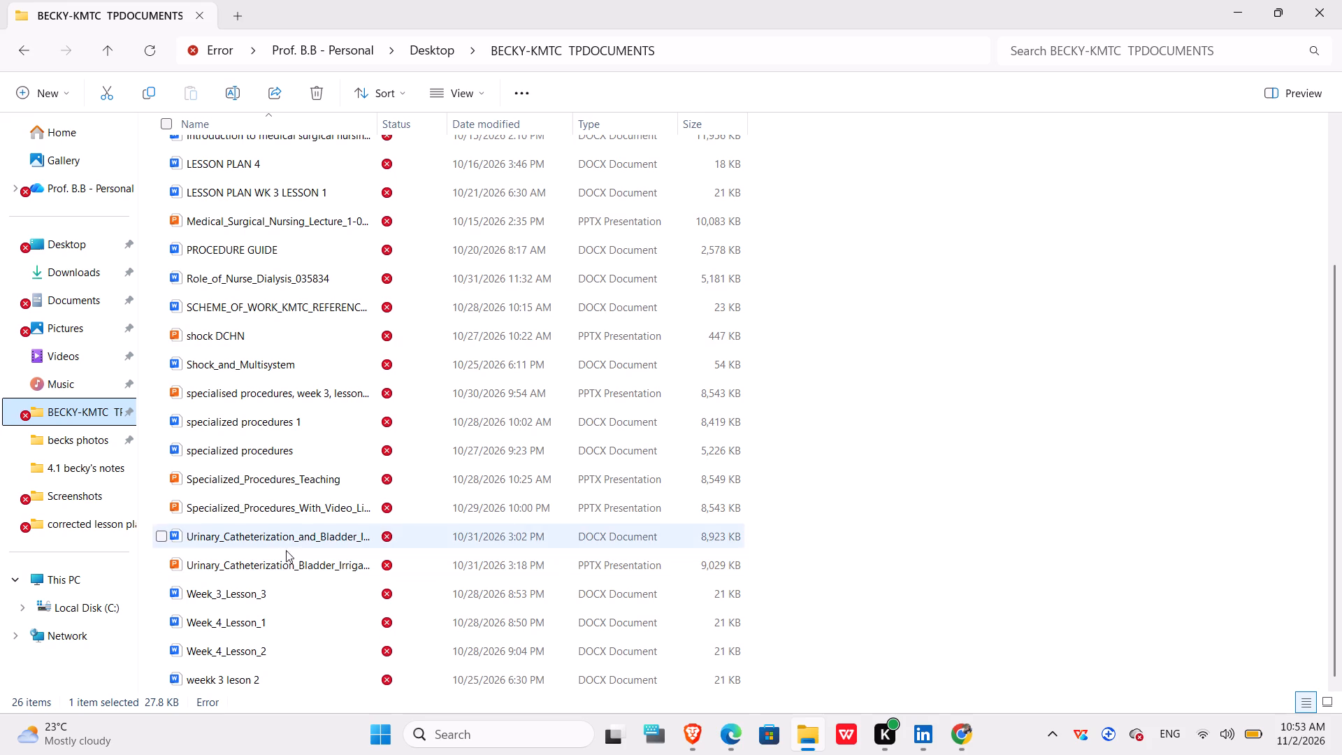
pyautogui.scroll(-1, 232, 564)
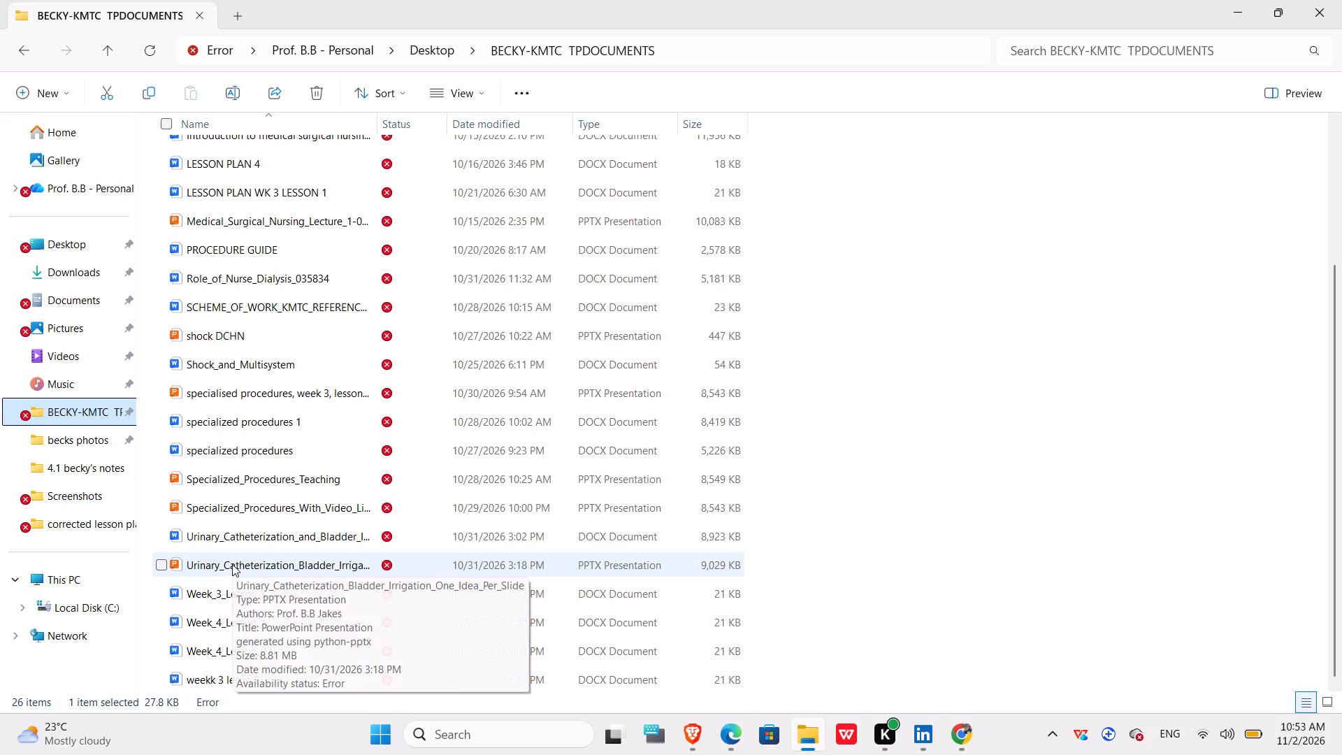
pyautogui.scroll(-1, 232, 564)
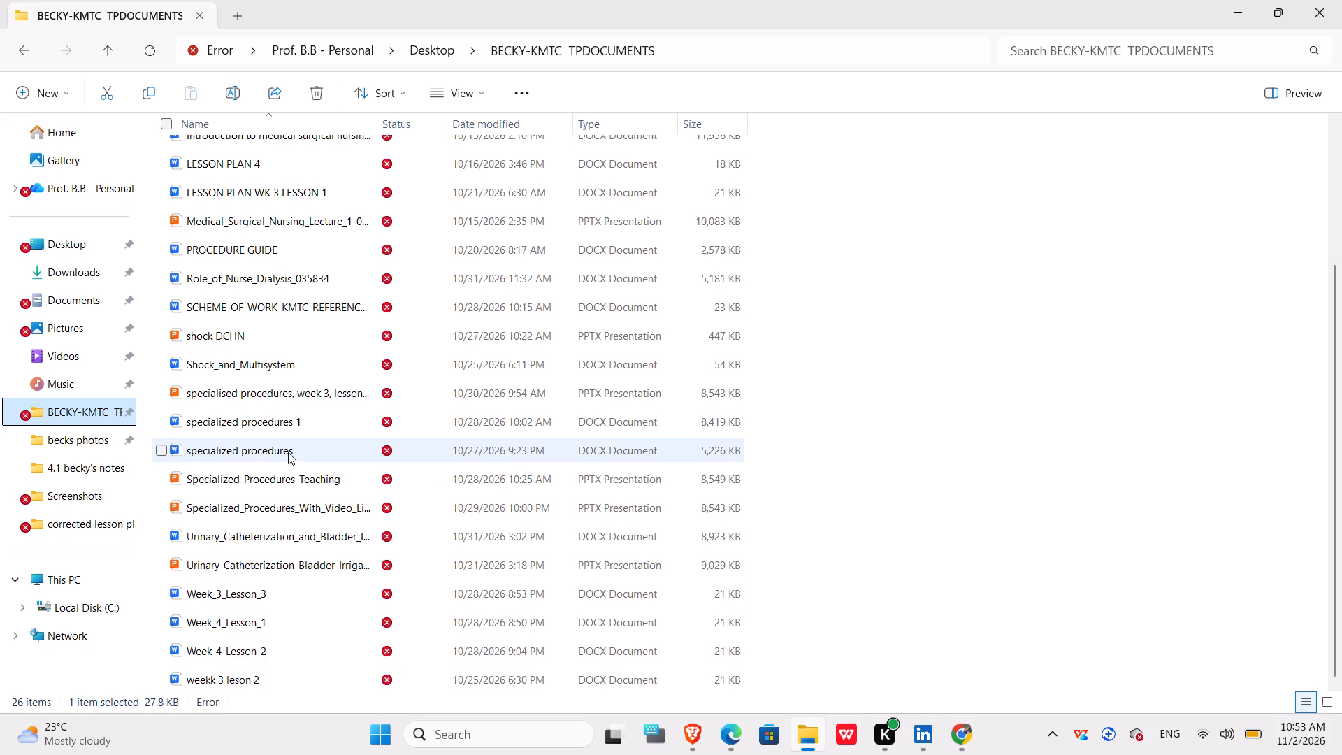
pyautogui.scroll(1, 289, 380)
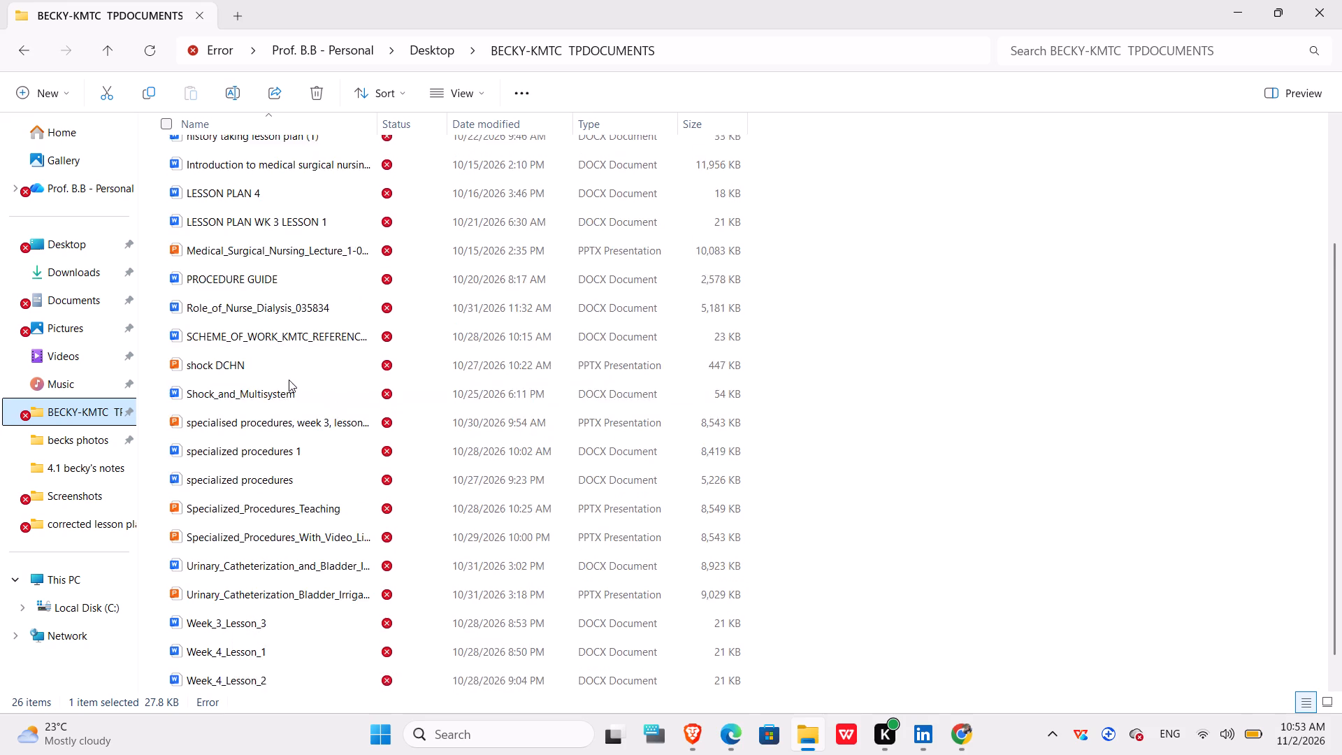
pyautogui.scroll(4, 289, 380)
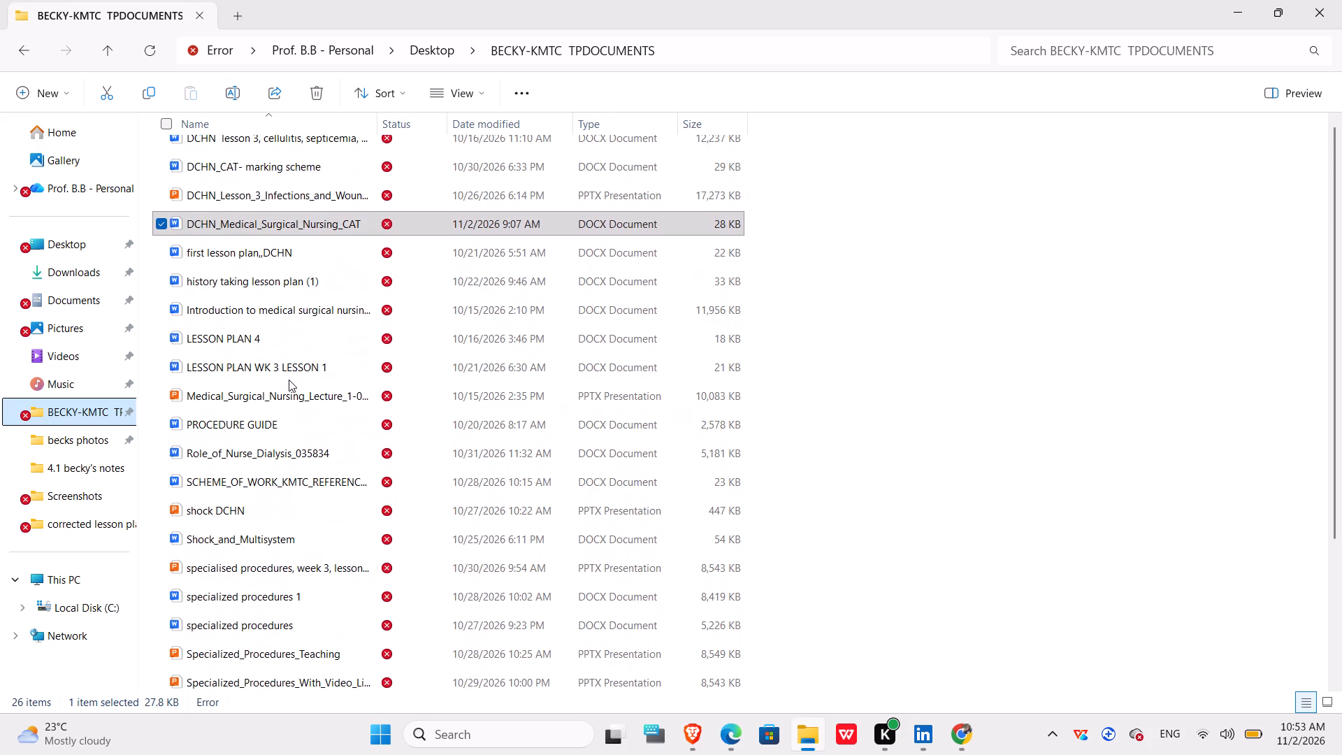
pyautogui.scroll(1, 289, 380)
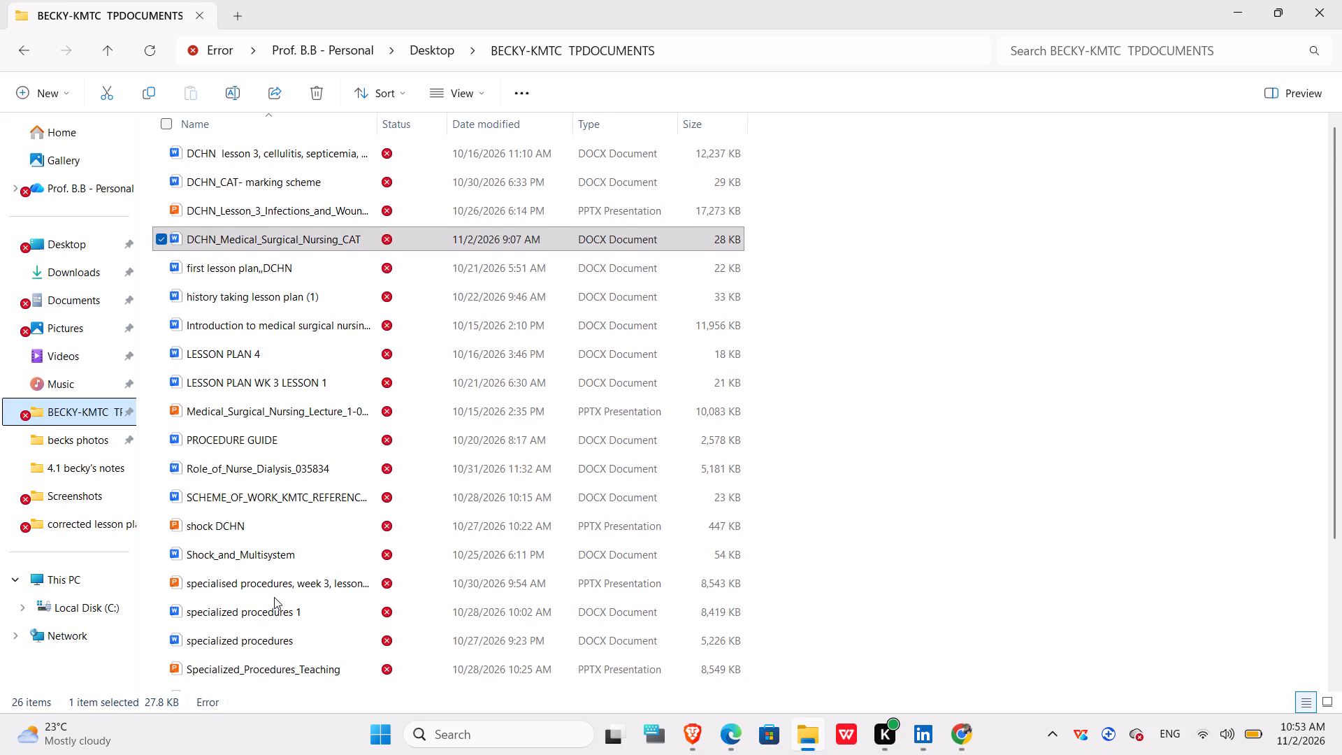
# Open the presentation Urinary_Catheterization_Bladder_Irrigation_One_Idea_Per_Slide with PowerPoint 2016.
pyautogui.scroll(-2, 274, 597)
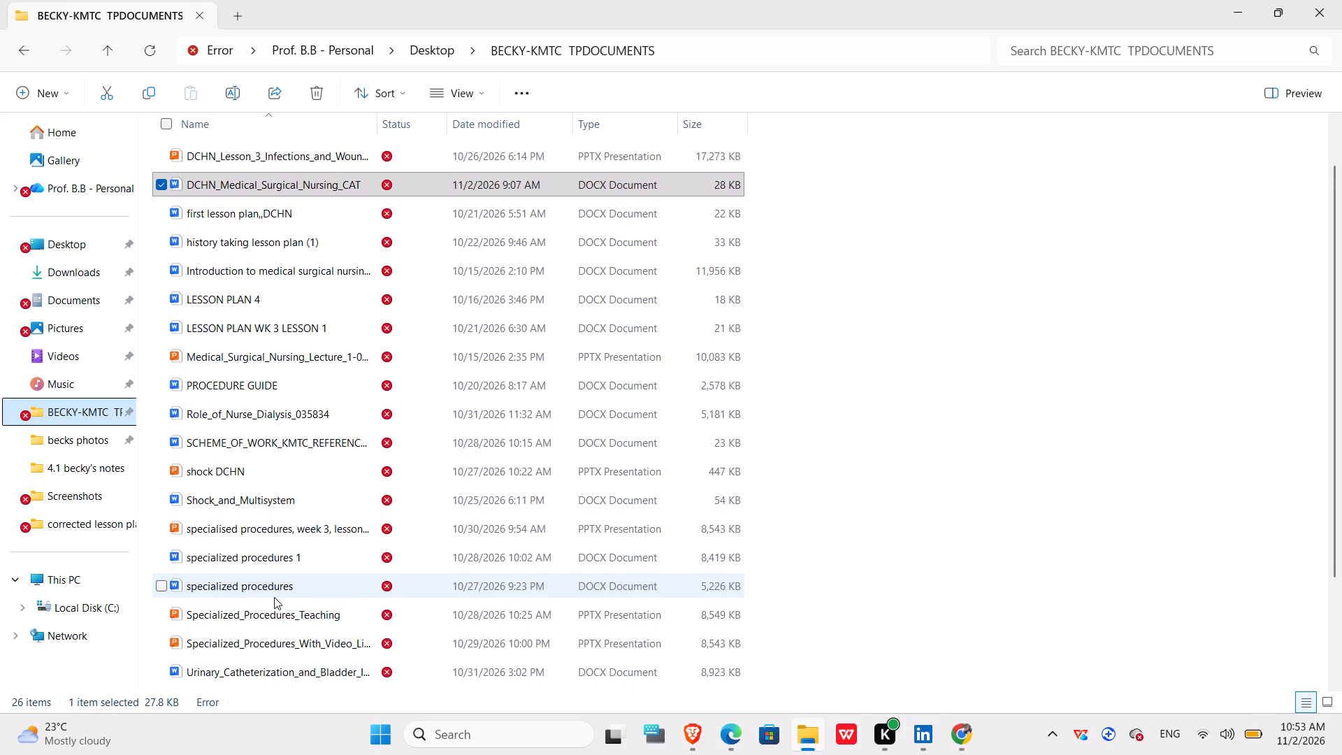
pyautogui.scroll(-2, 274, 597)
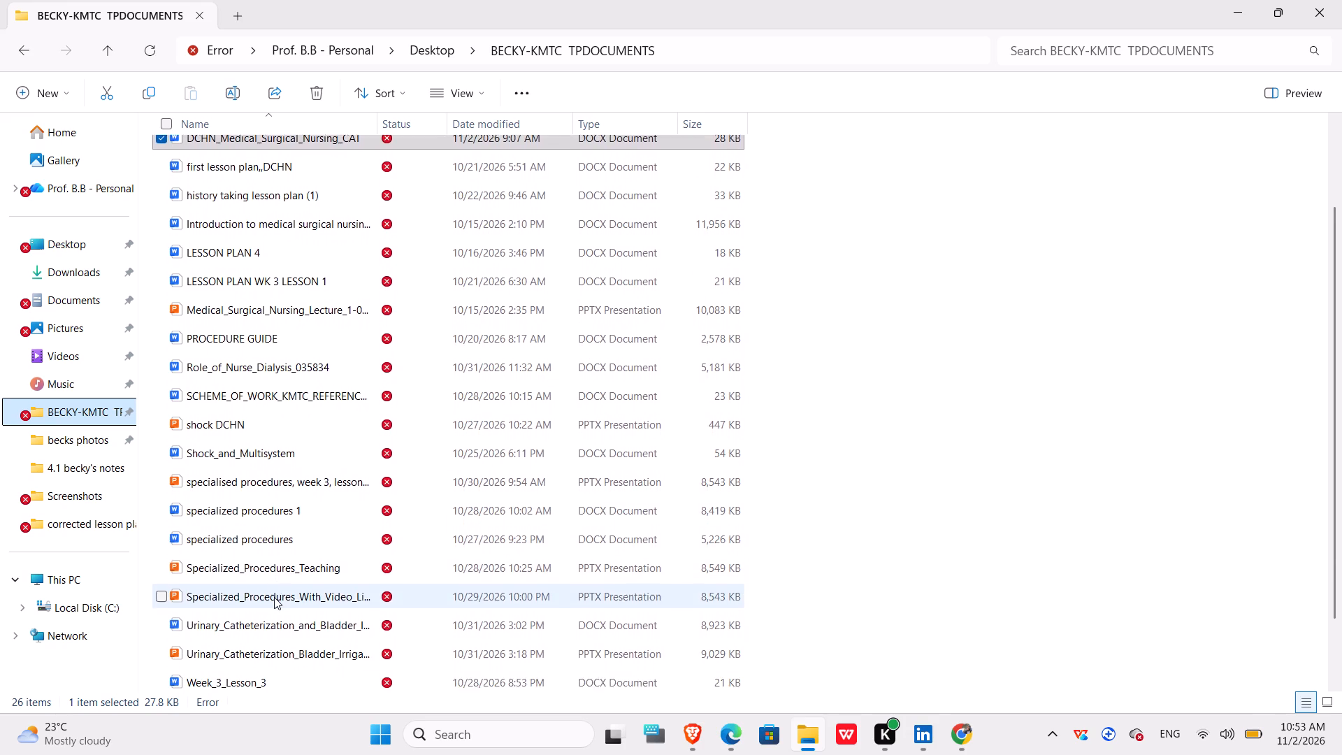
pyautogui.scroll(-2, 274, 597)
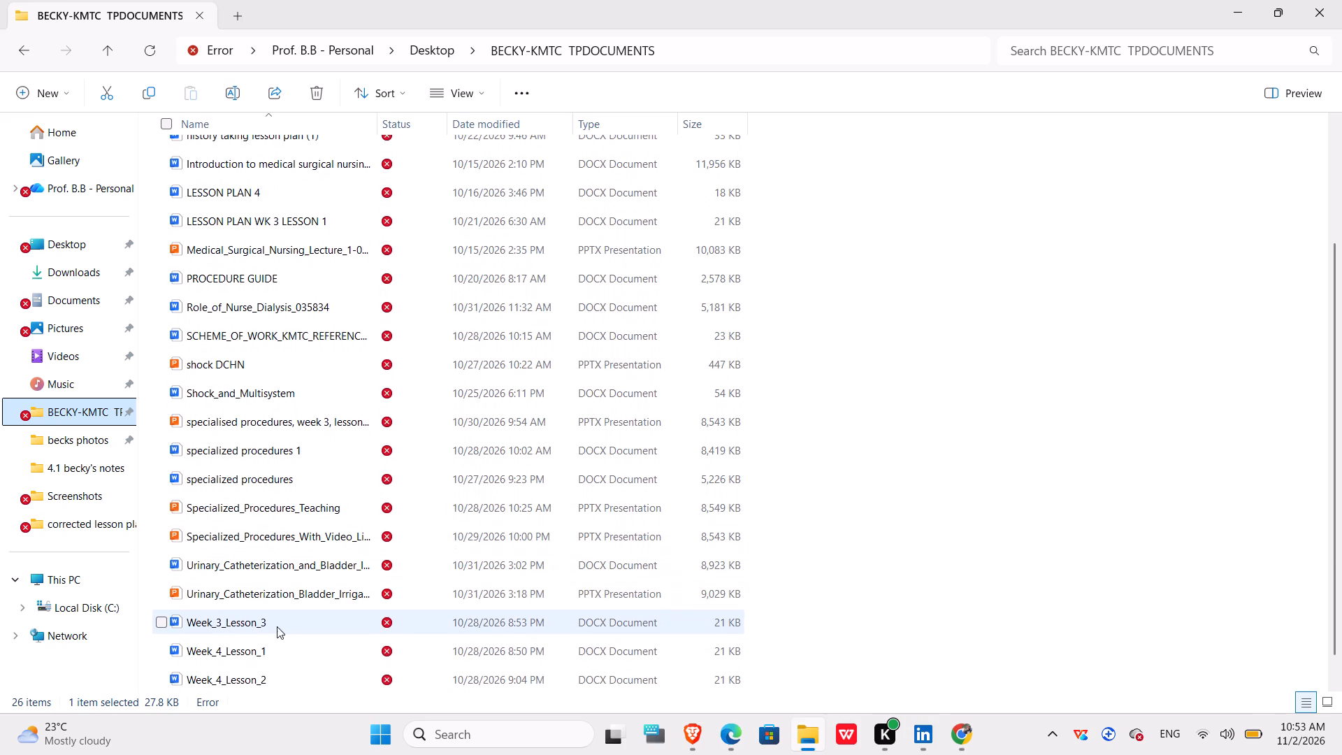
pyautogui.scroll(-1, 268, 598)
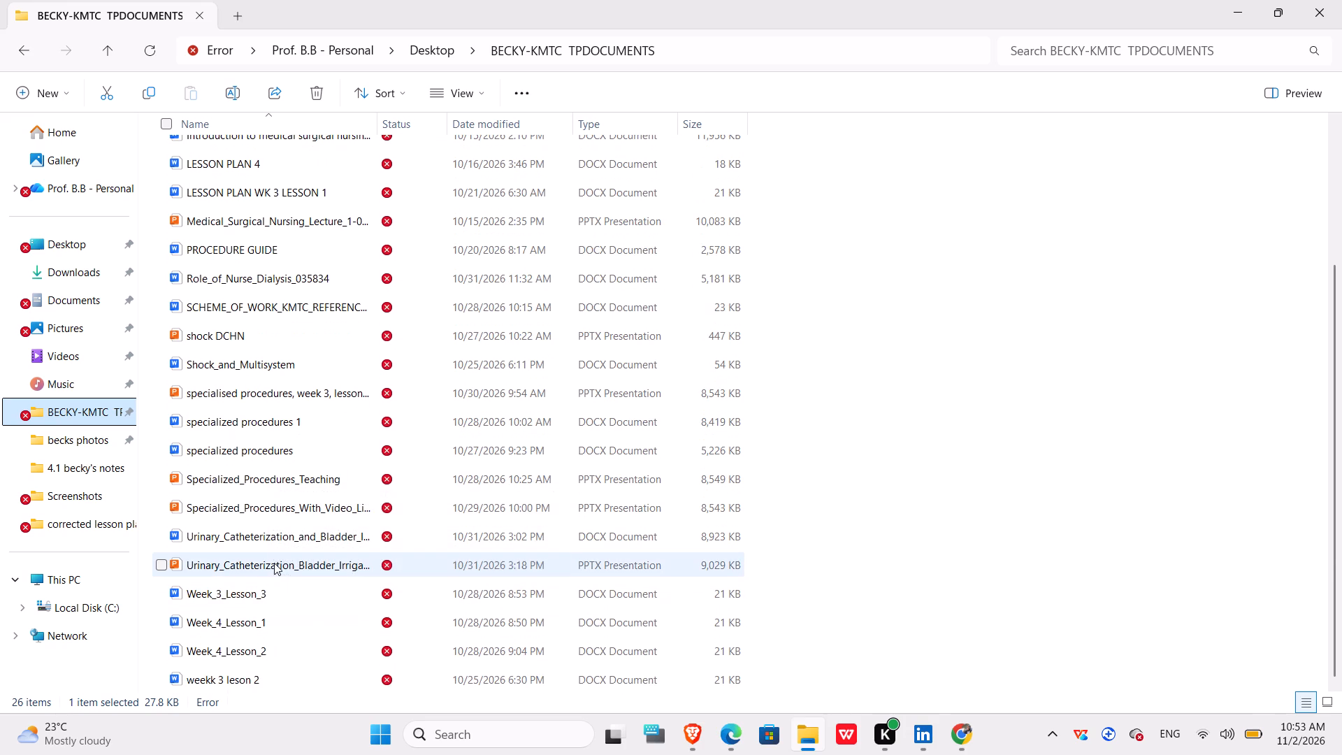
pyautogui.rightClick(274, 563)
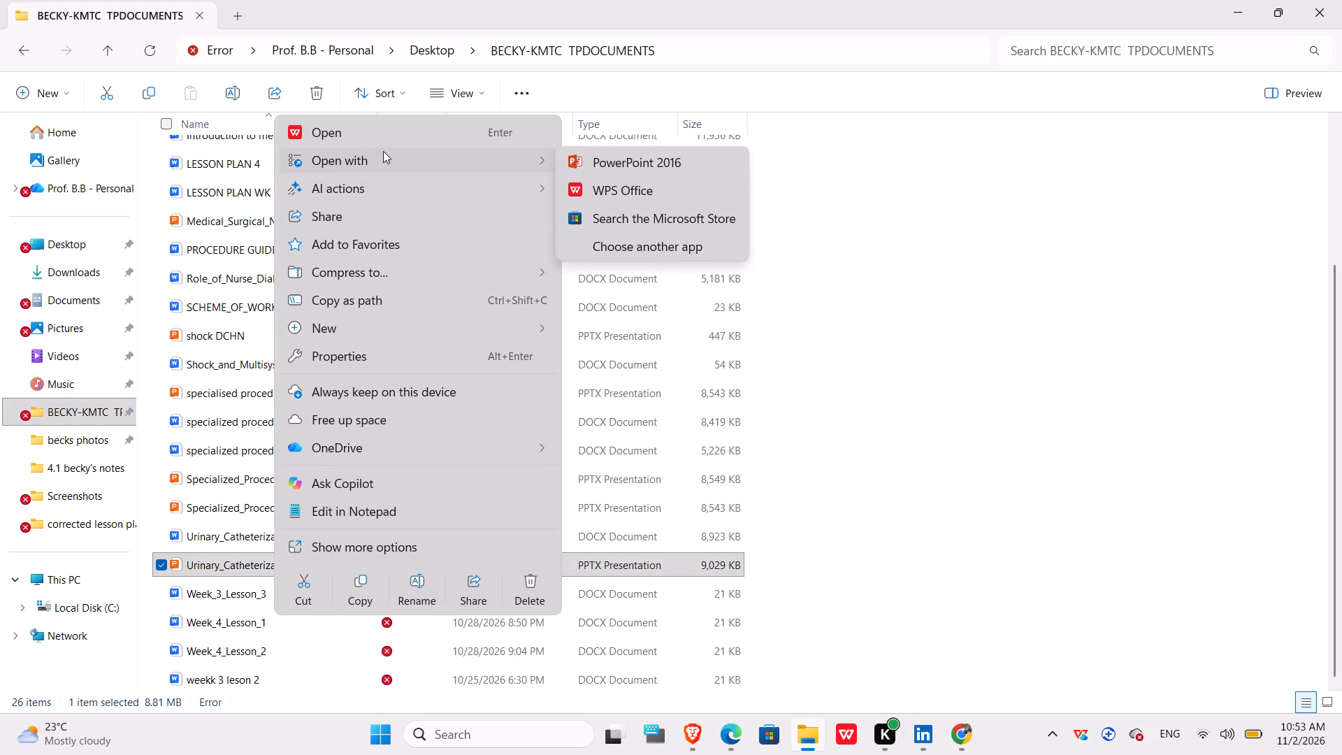
pyautogui.click(597, 156)
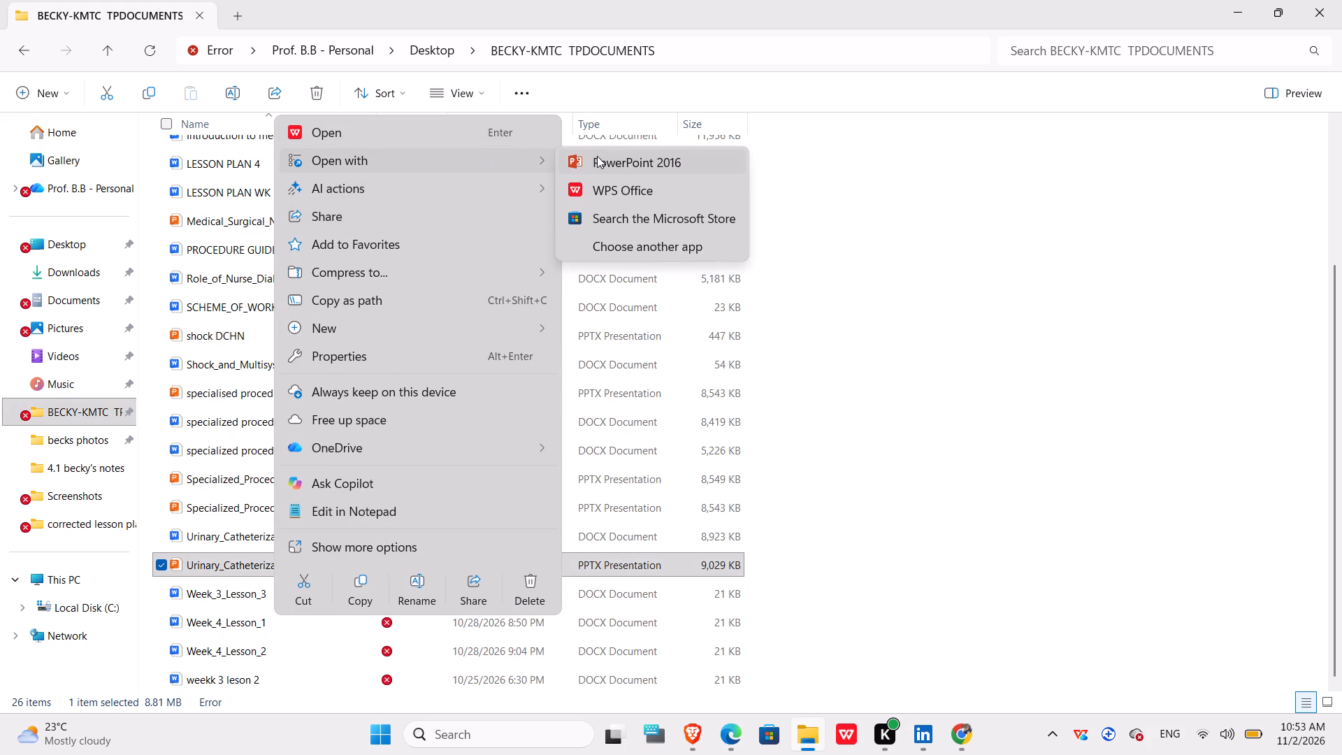
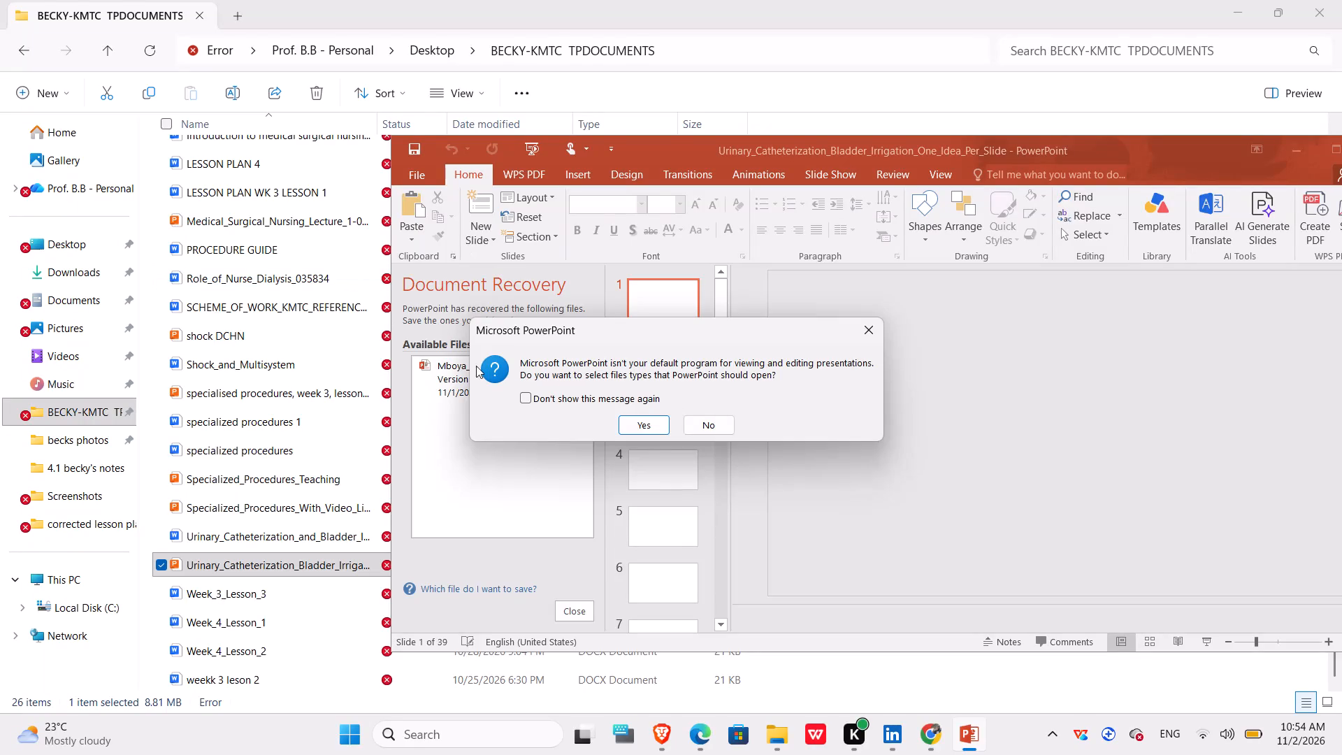
# Dismiss the default-program prompt and the document recovery list, with the presentation window maximized for editing.
pyautogui.click(880, 326)
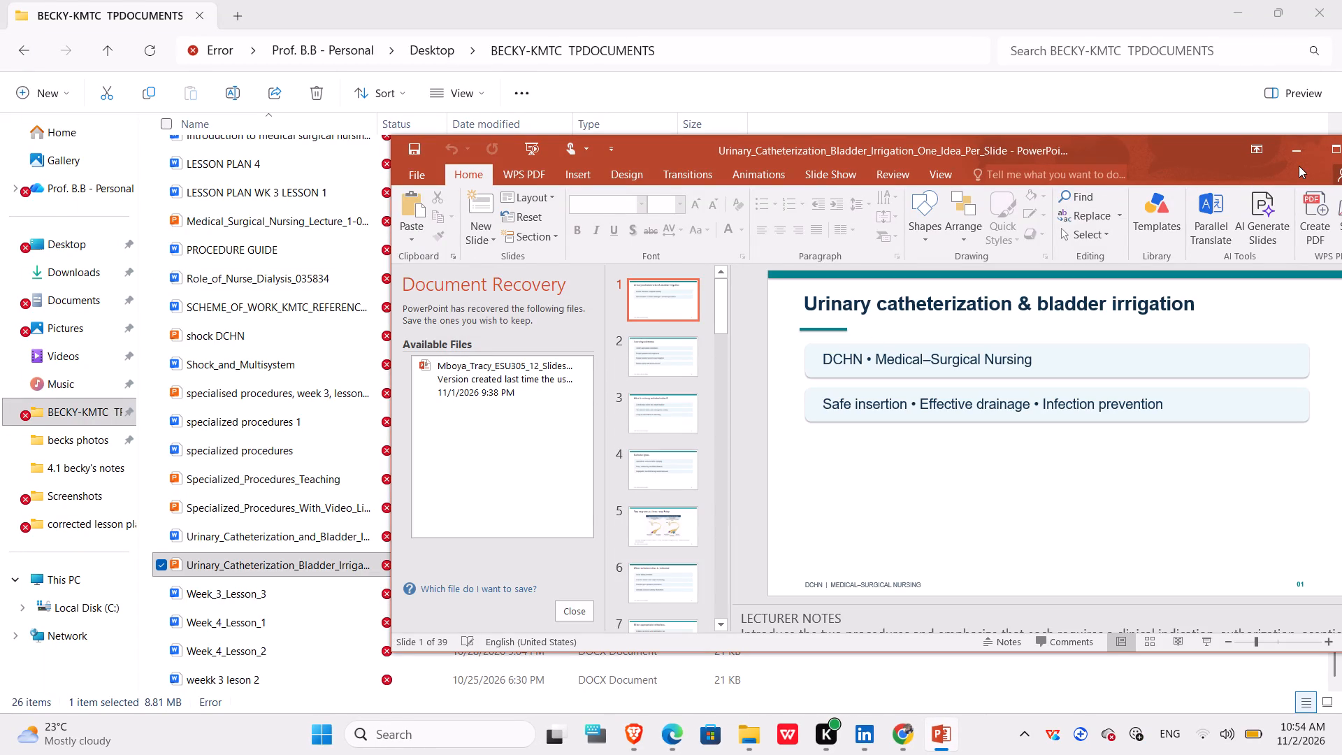
pyautogui.click(1339, 140)
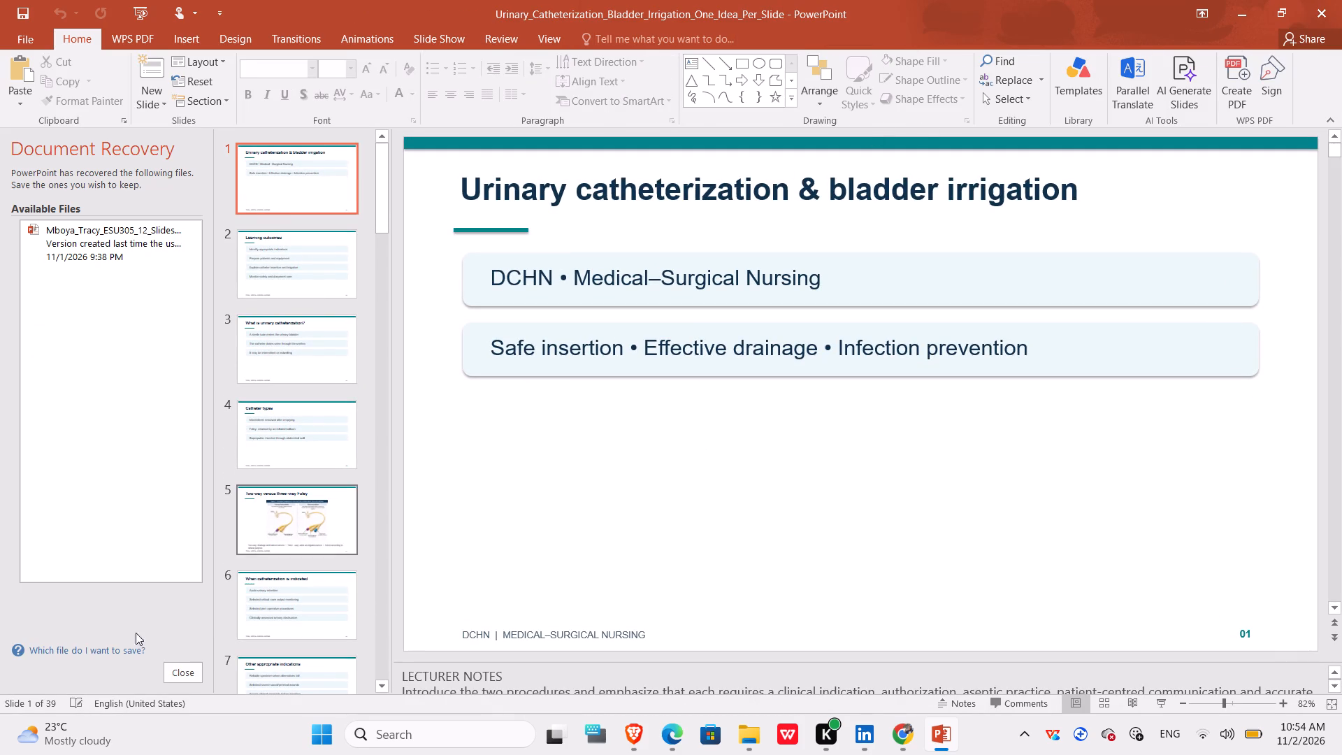
pyautogui.click(175, 673)
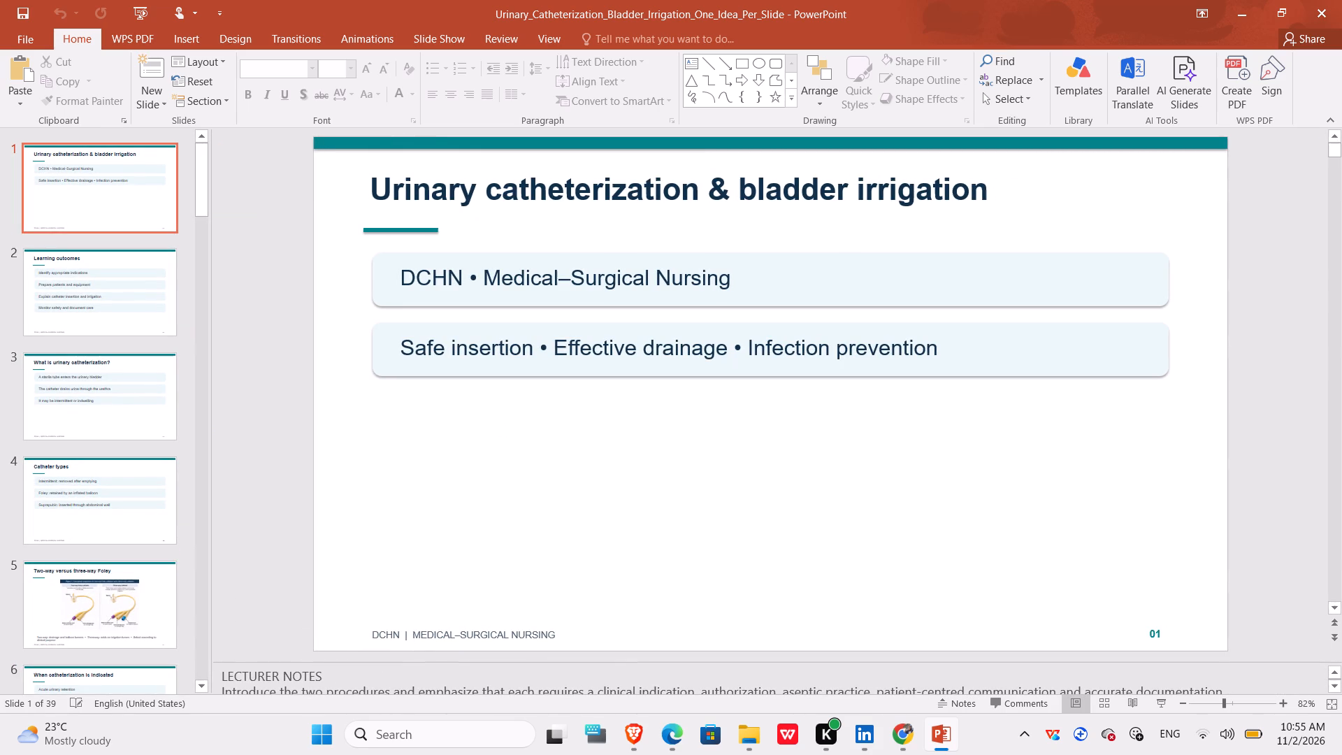
# On the title slide, extend the first line below the title to read "DCHN • Medical–Surgical Nursing 1 And Specialised procedures".
pyautogui.click(126, 273)
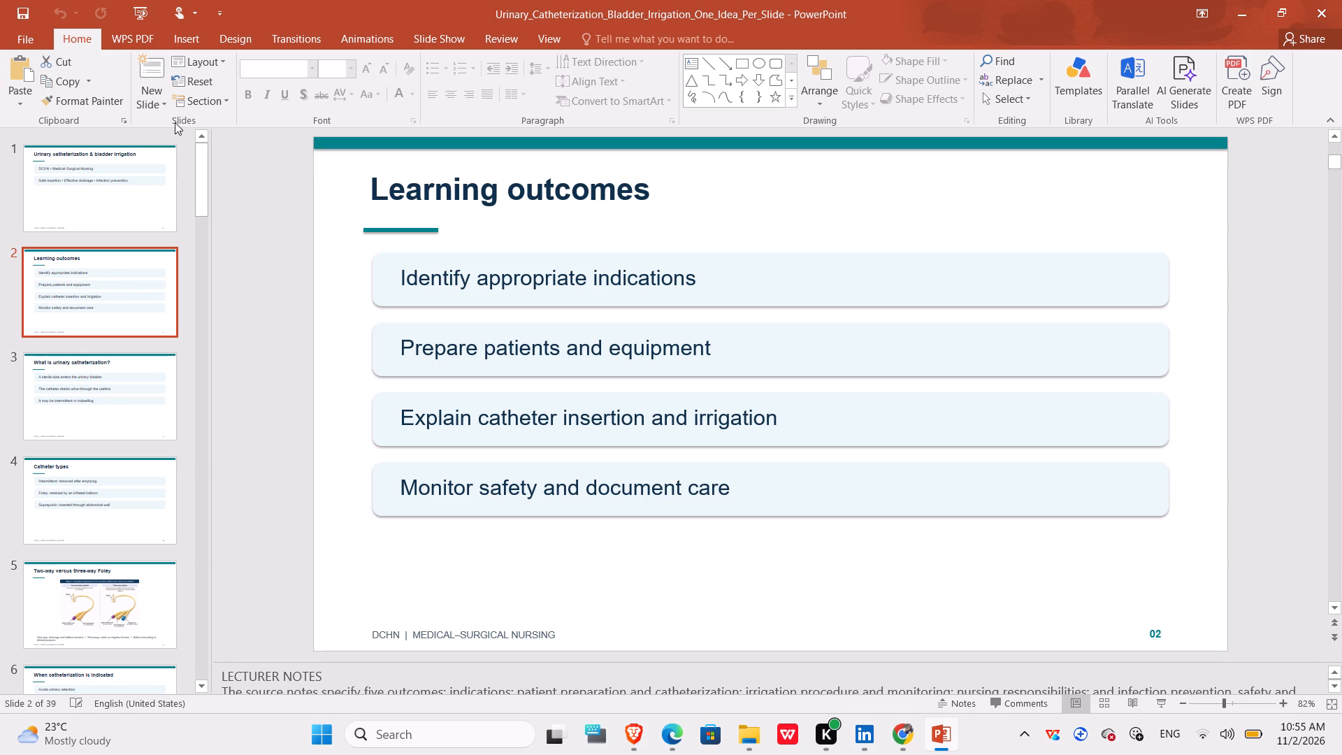
pyautogui.click(99, 197)
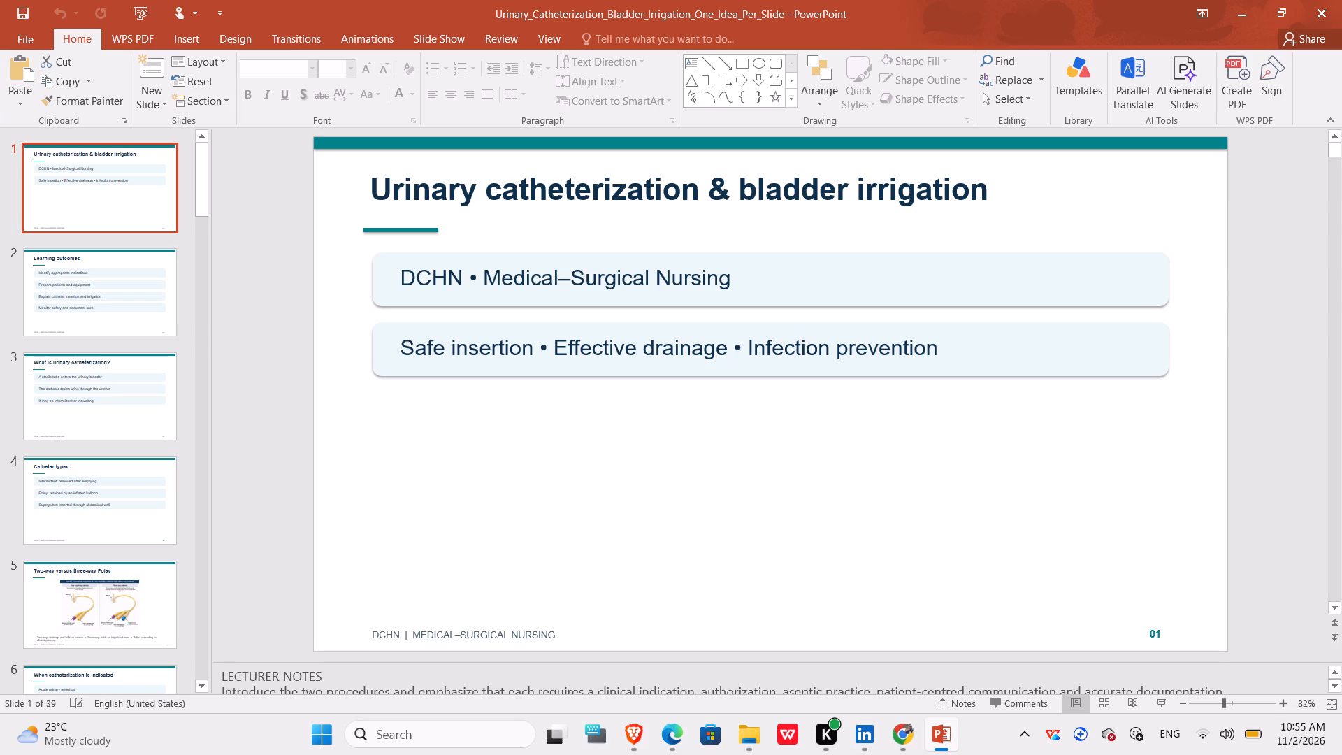
pyautogui.click(740, 271)
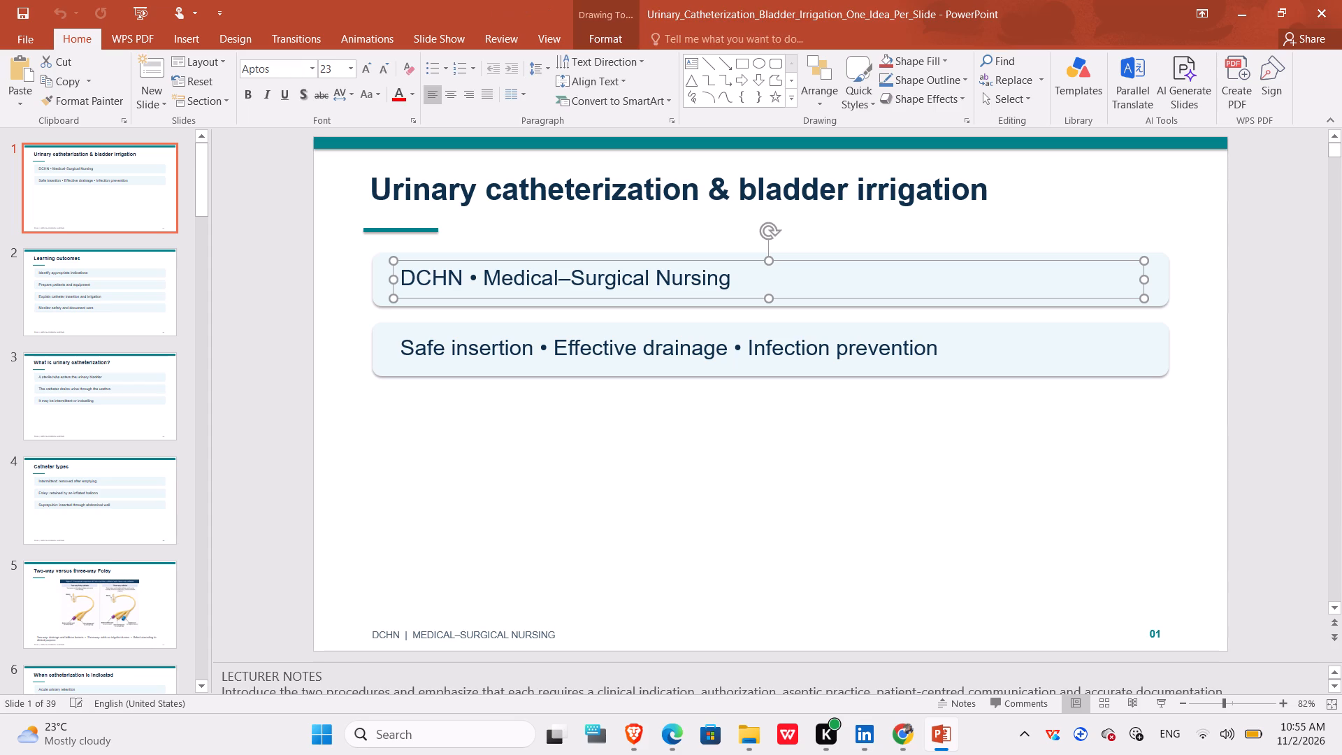
pyautogui.doubleClick(735, 279)
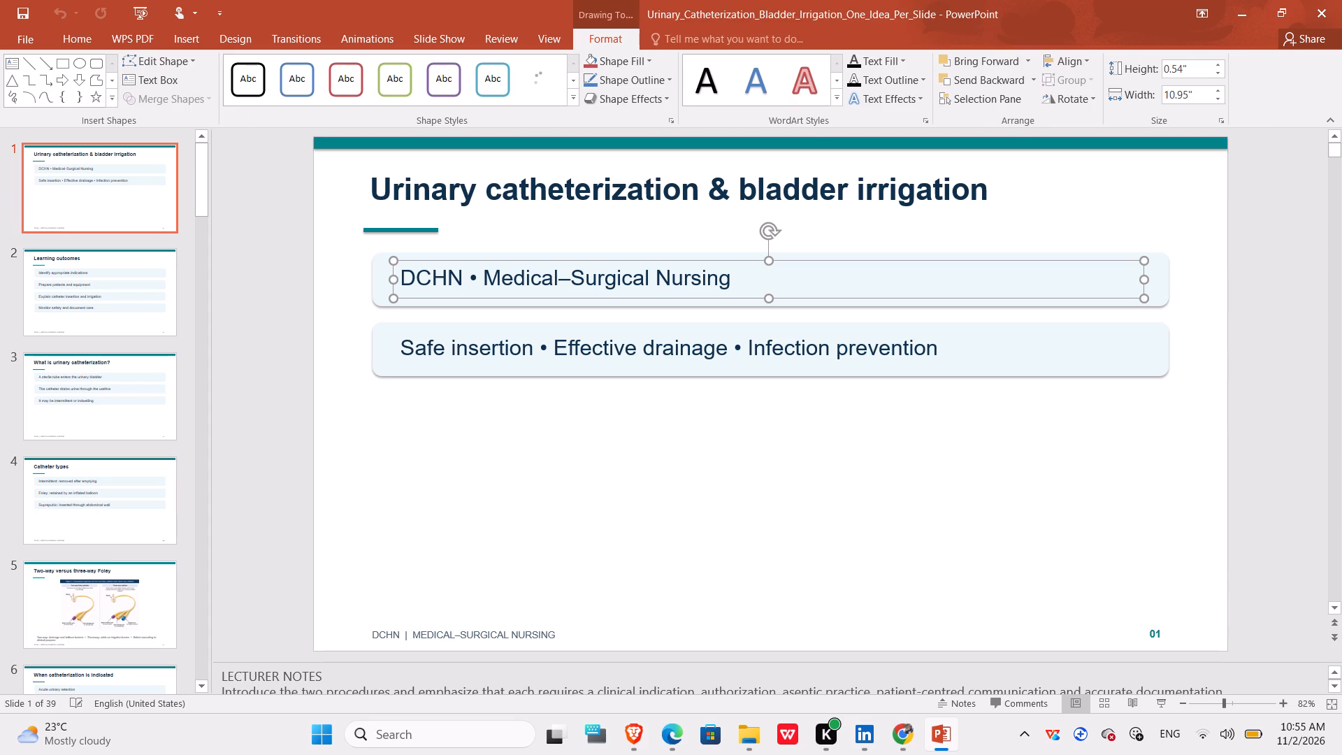
pyautogui.doubleClick(761, 276)
pyautogui.press('1')
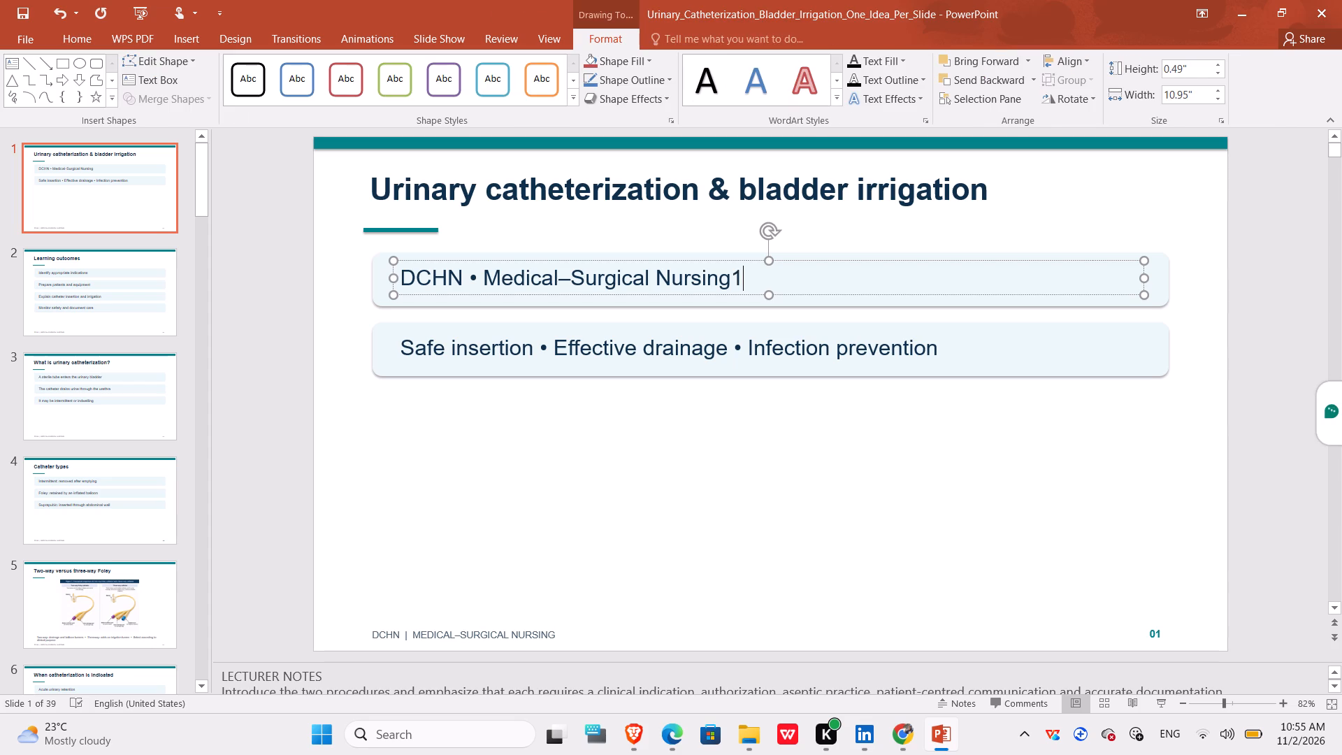
pyautogui.press('BackSpace')
pyautogui.press('space')
pyautogui.write('1')
pyautogui.press('space')
pyautogui.write('and')
pyautogui.press('BackSpace')
pyautogui.press('BackSpace')
pyautogui.press('BackSpace')
pyautogui.write('nd')
pyautogui.press('space')
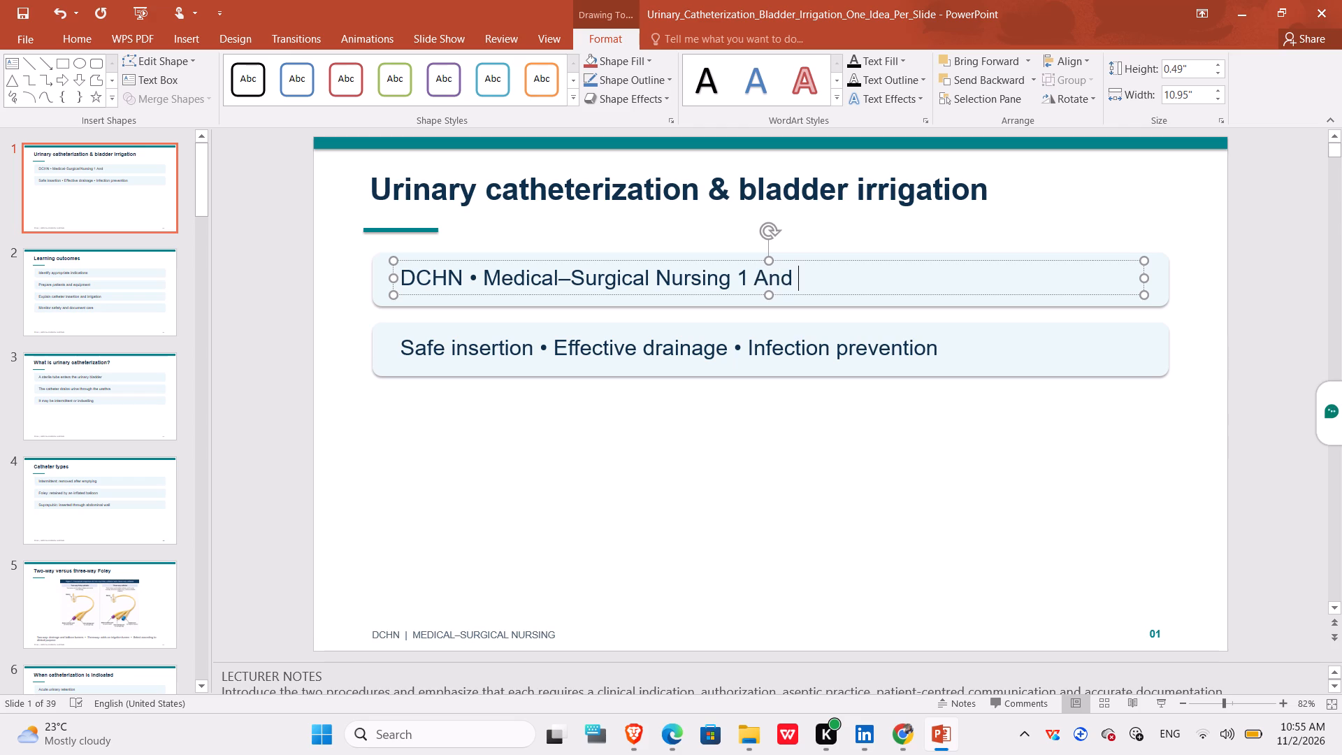
pyautogui.write('pecialised')
pyautogui.press('space')
pyautogui.write('procedures')
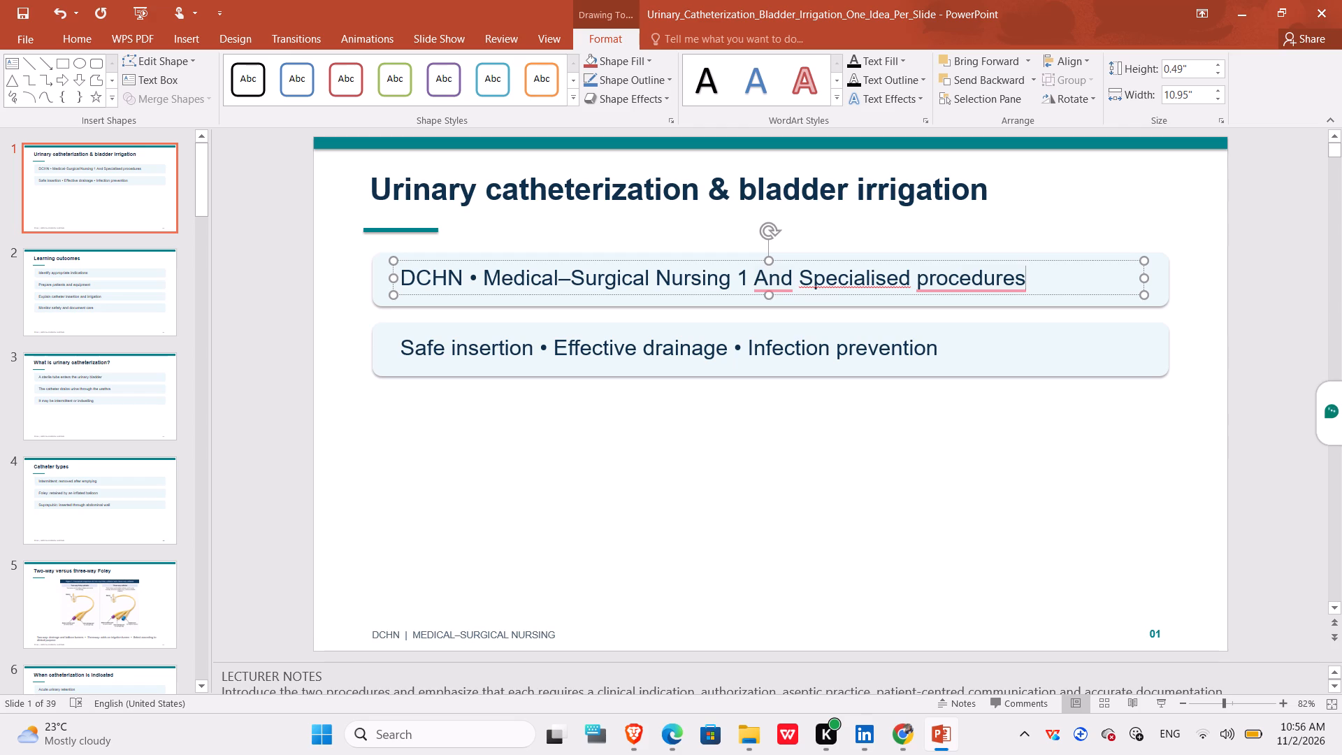
# On the title slide, replace the second line below the title with "Prepared by Ms", the presenter's first name, and ", BScN Kenyatta university Student".
pyautogui.click(934, 356)
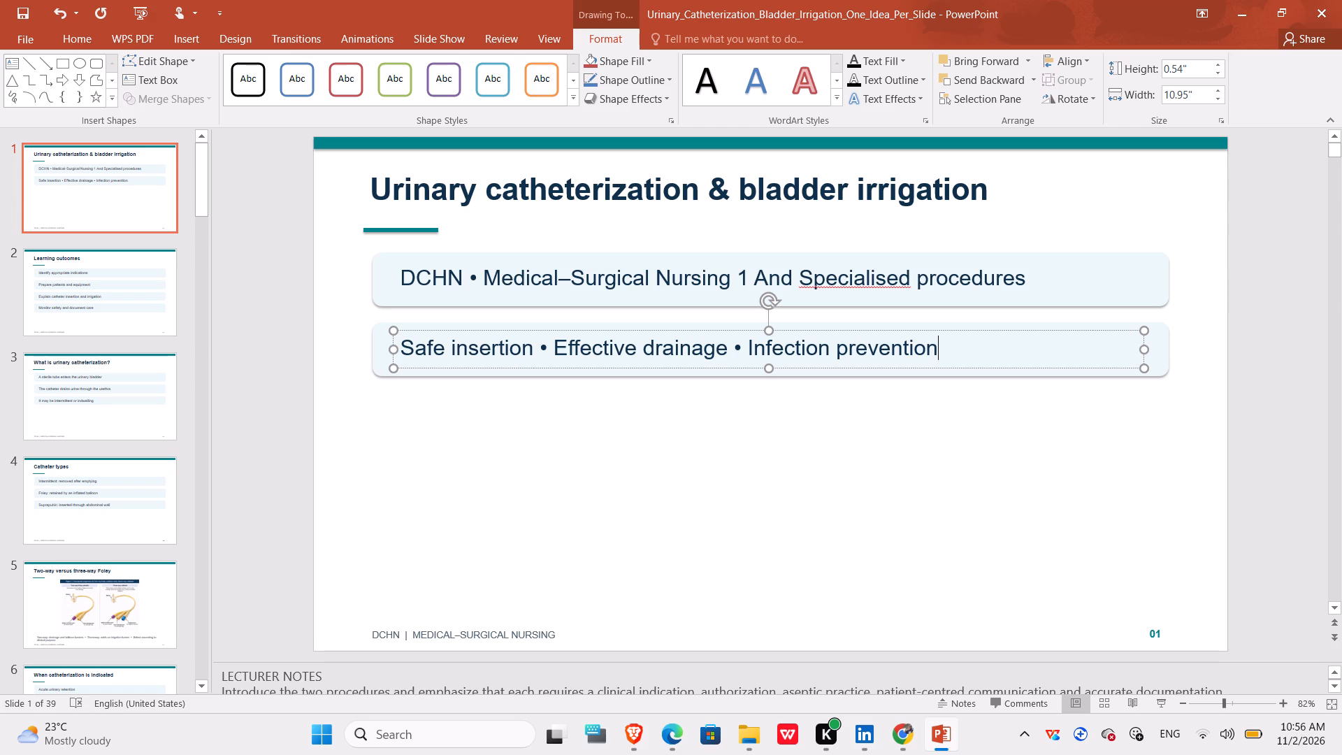
pyautogui.click(845, 280)
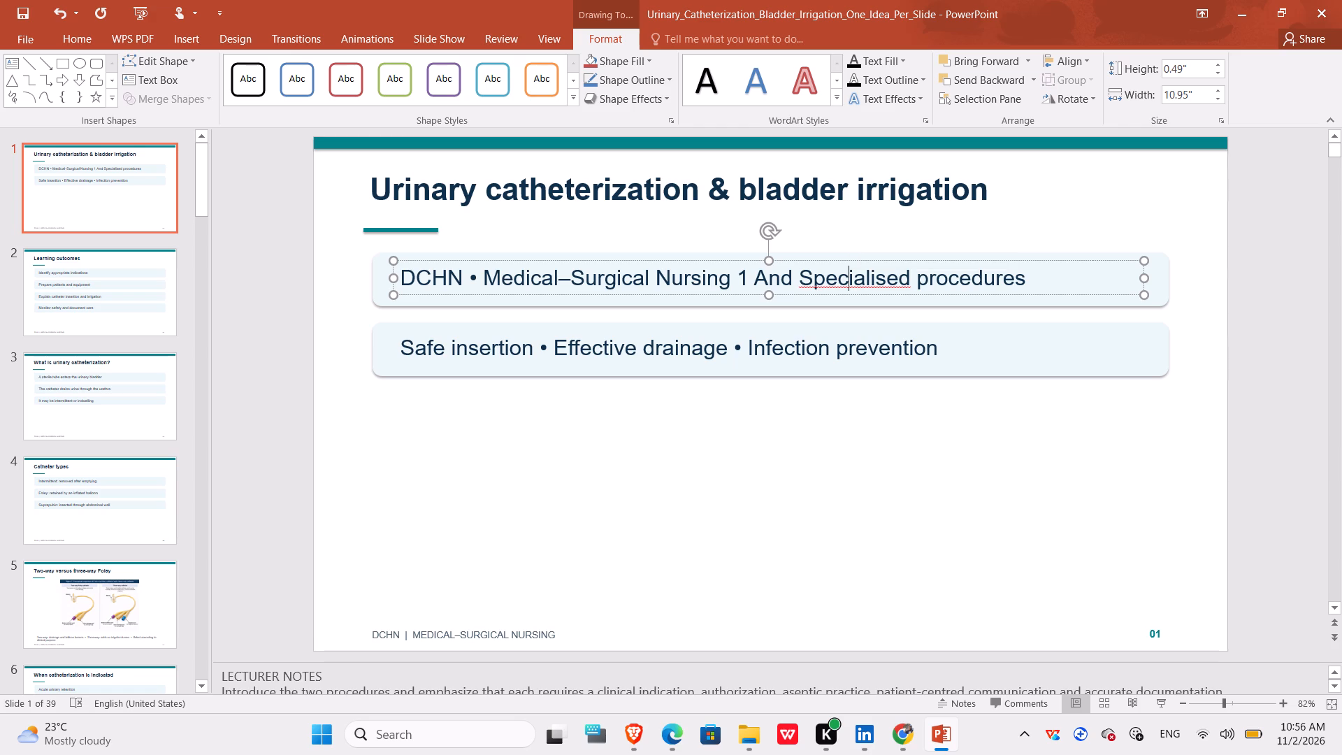
pyautogui.doubleClick(733, 352)
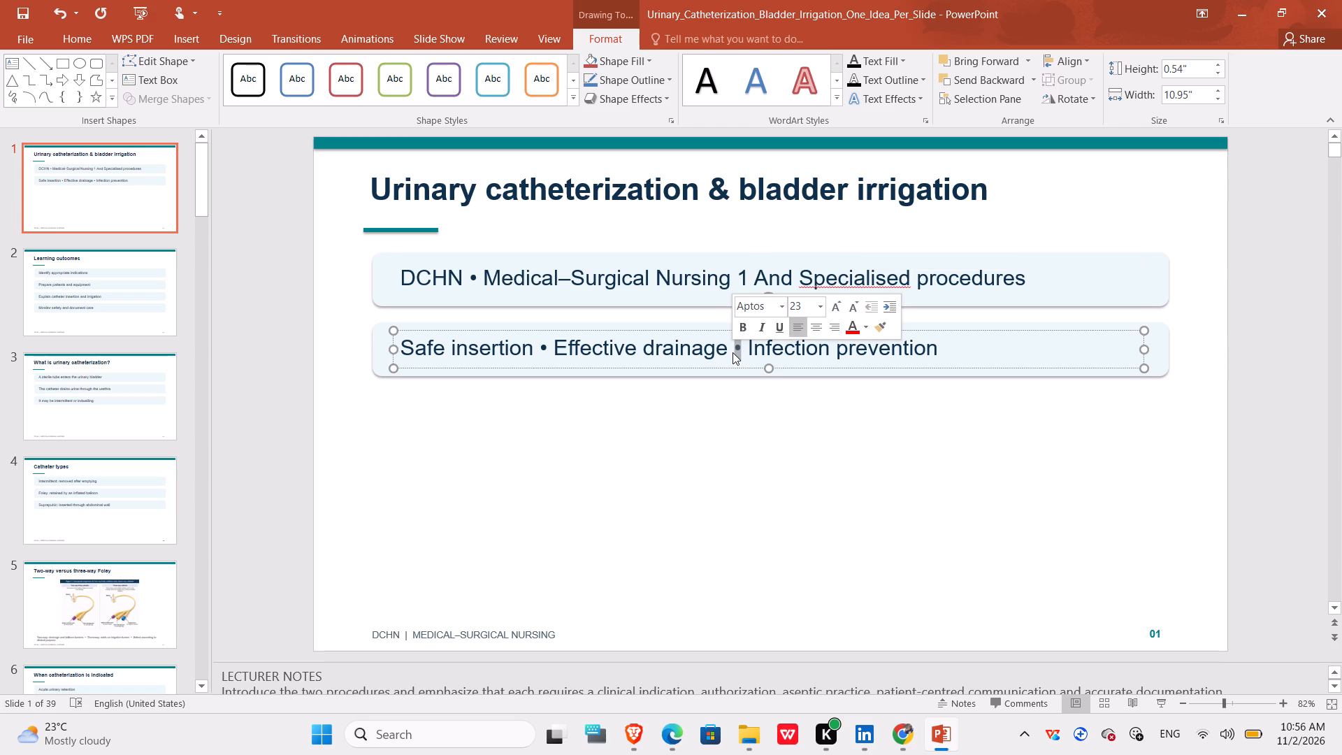
pyautogui.hotkey('ctrl', 'a')
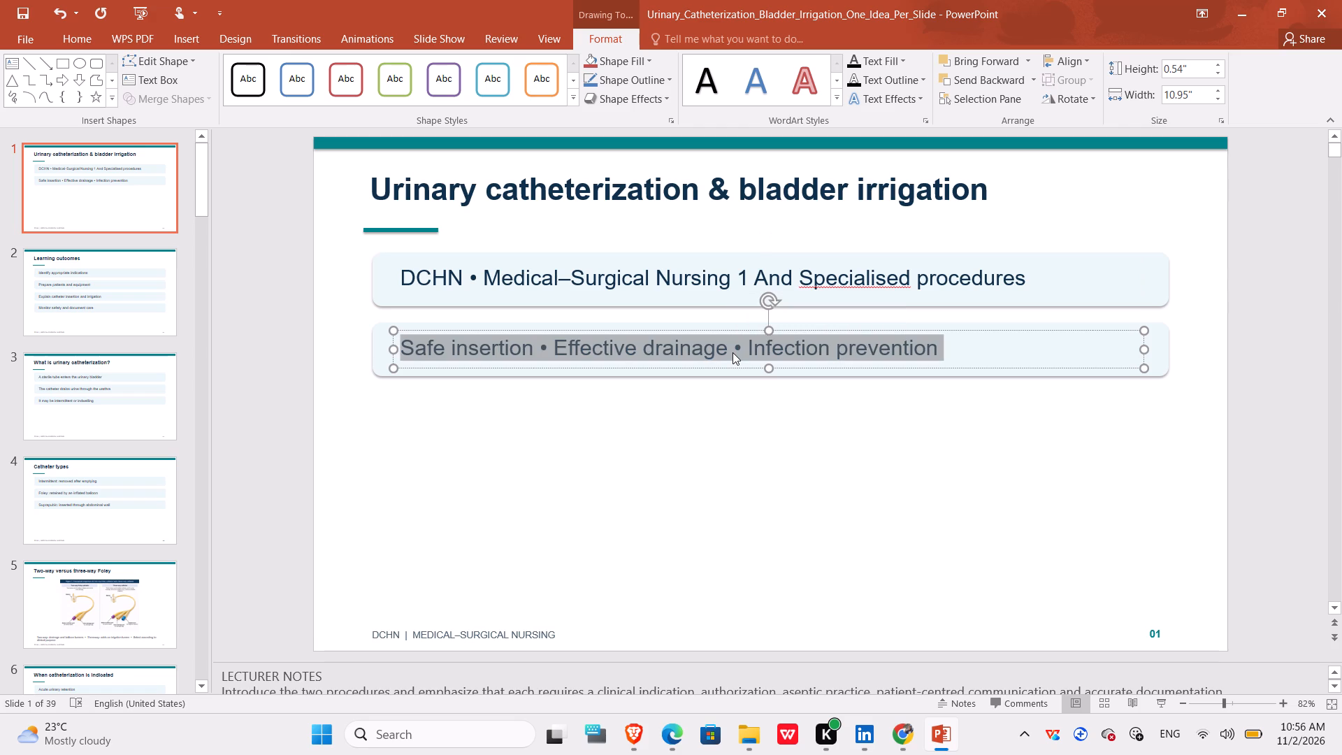
pyautogui.press('BackSpace')
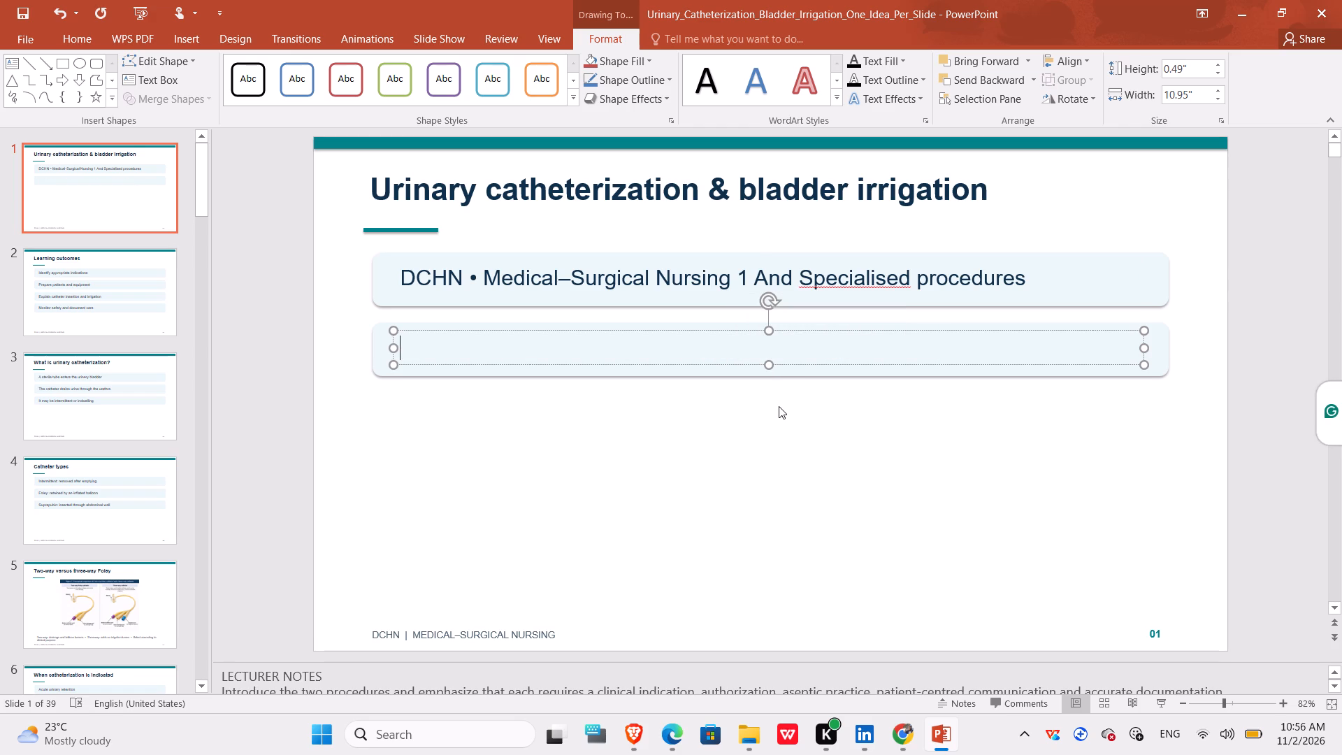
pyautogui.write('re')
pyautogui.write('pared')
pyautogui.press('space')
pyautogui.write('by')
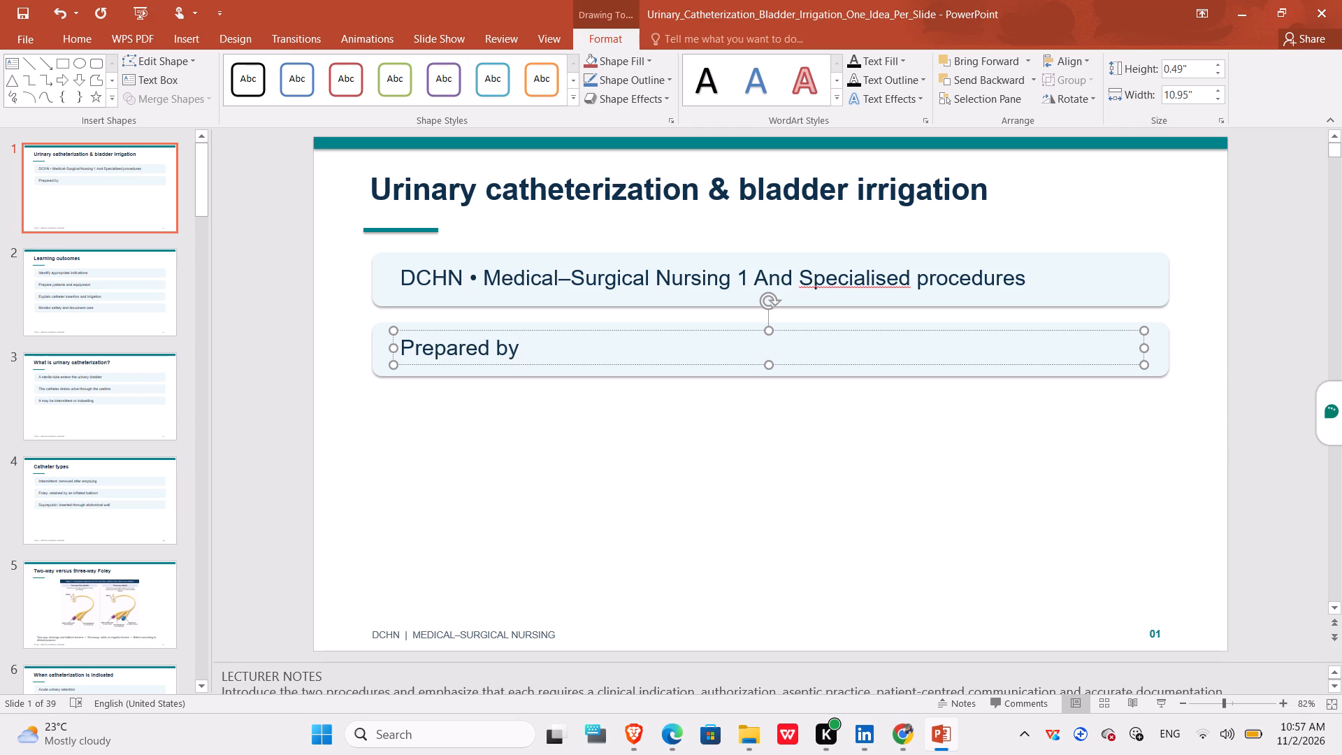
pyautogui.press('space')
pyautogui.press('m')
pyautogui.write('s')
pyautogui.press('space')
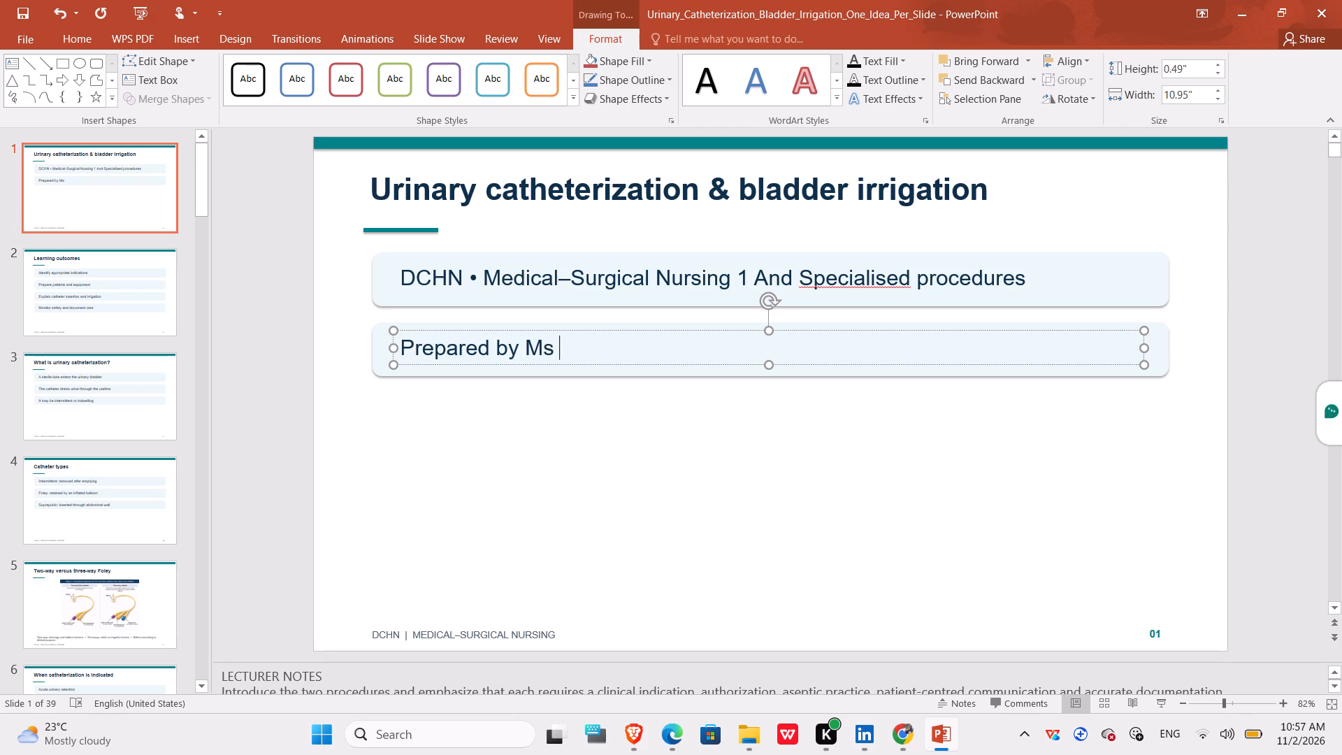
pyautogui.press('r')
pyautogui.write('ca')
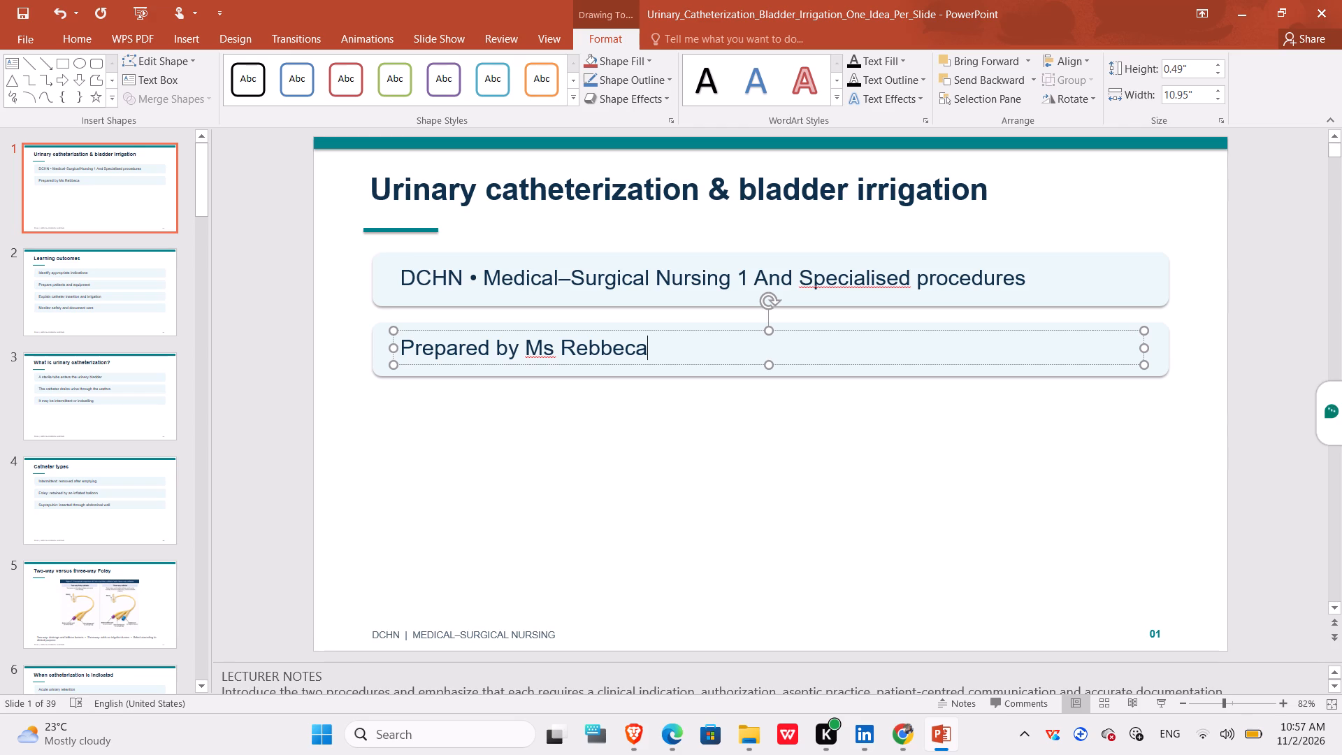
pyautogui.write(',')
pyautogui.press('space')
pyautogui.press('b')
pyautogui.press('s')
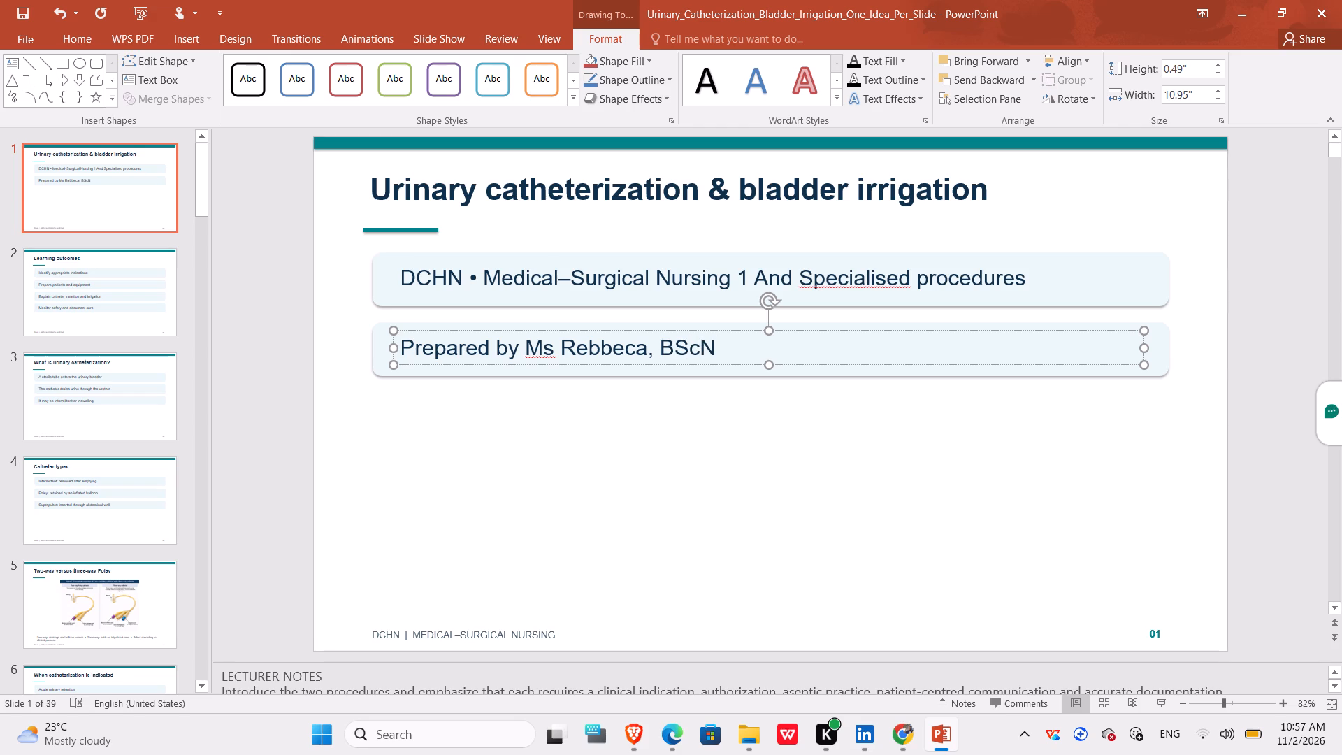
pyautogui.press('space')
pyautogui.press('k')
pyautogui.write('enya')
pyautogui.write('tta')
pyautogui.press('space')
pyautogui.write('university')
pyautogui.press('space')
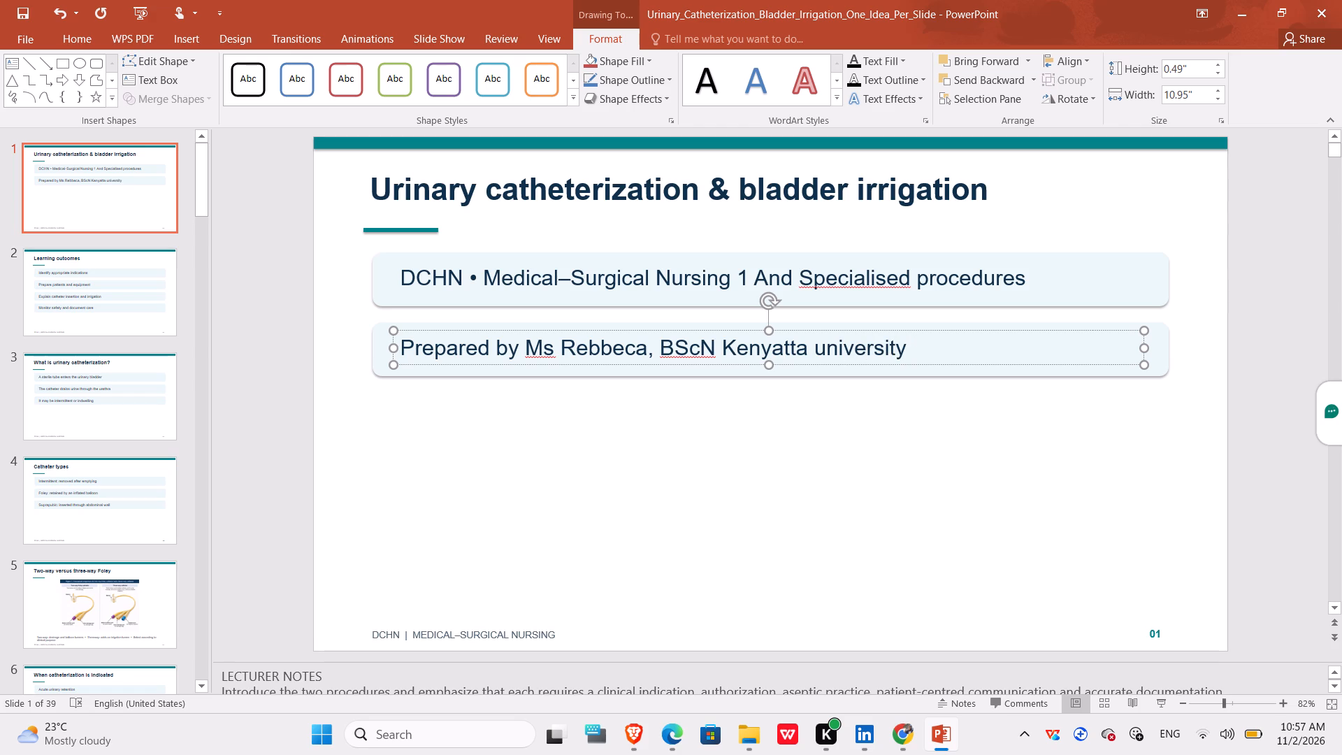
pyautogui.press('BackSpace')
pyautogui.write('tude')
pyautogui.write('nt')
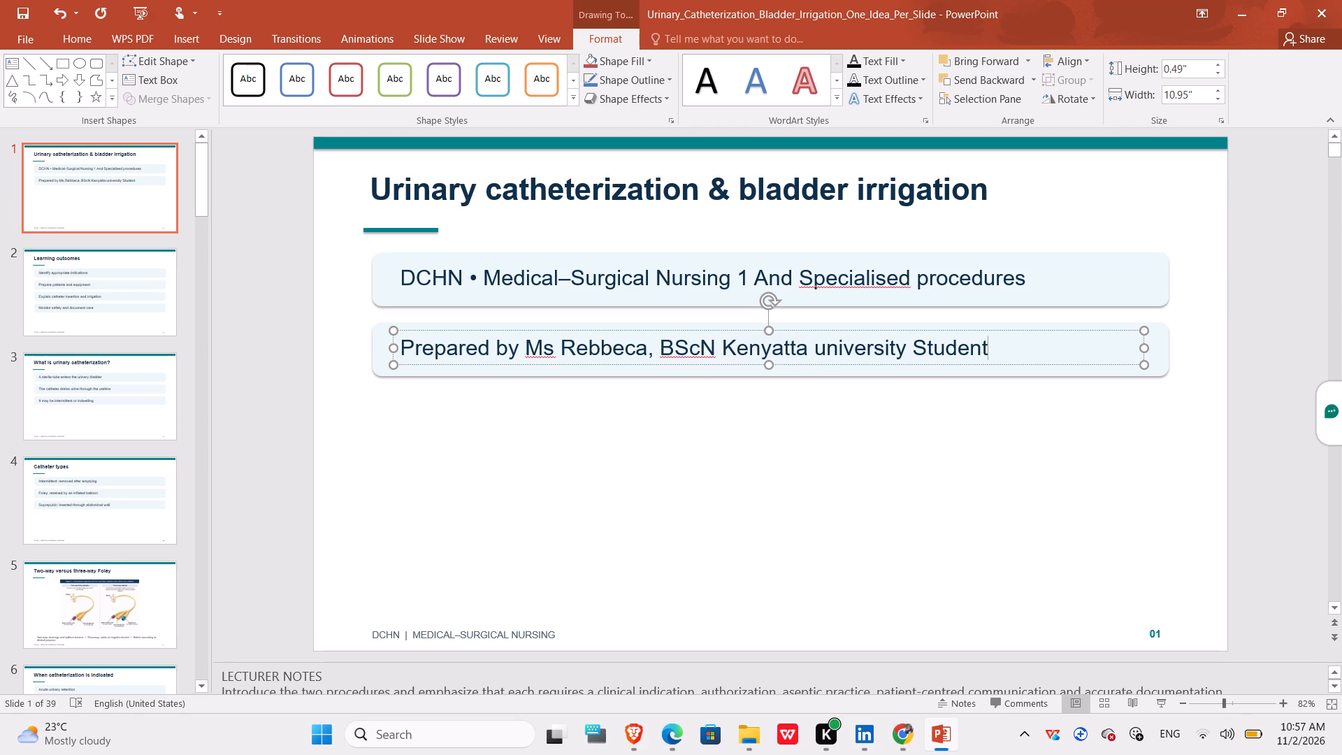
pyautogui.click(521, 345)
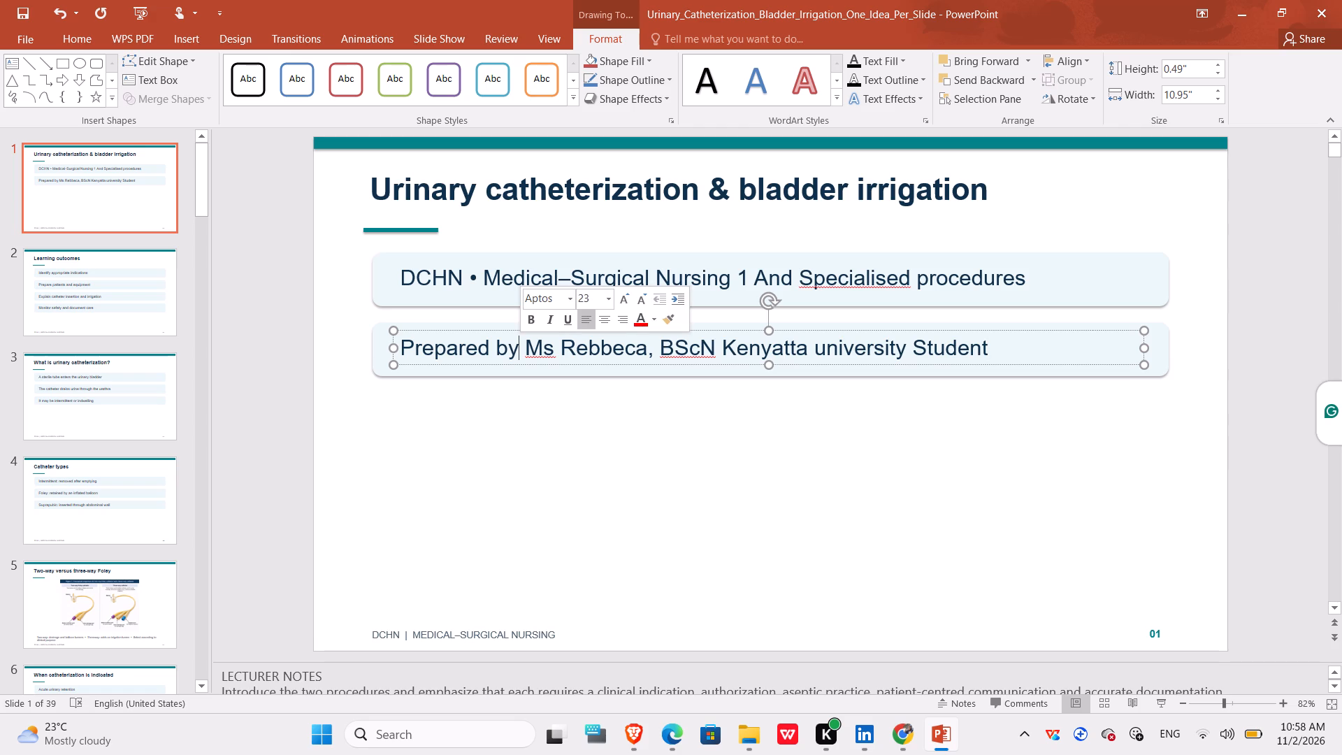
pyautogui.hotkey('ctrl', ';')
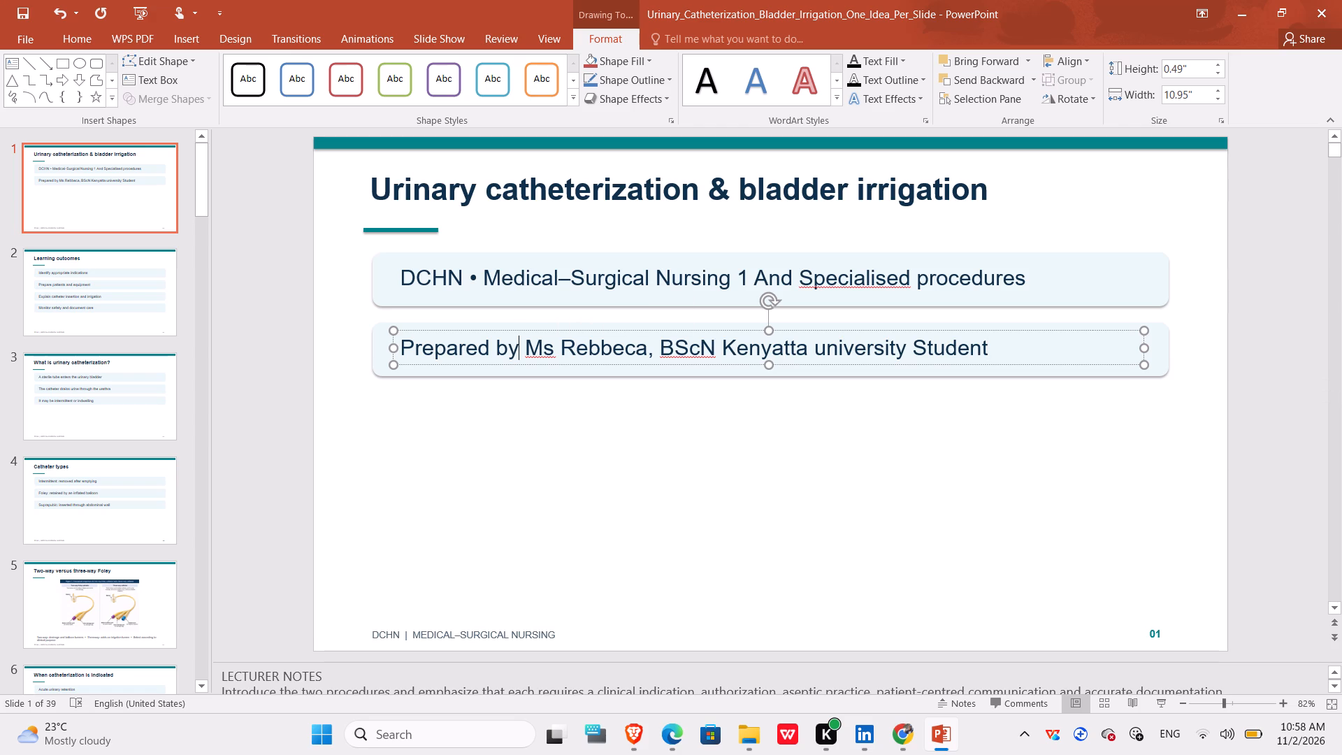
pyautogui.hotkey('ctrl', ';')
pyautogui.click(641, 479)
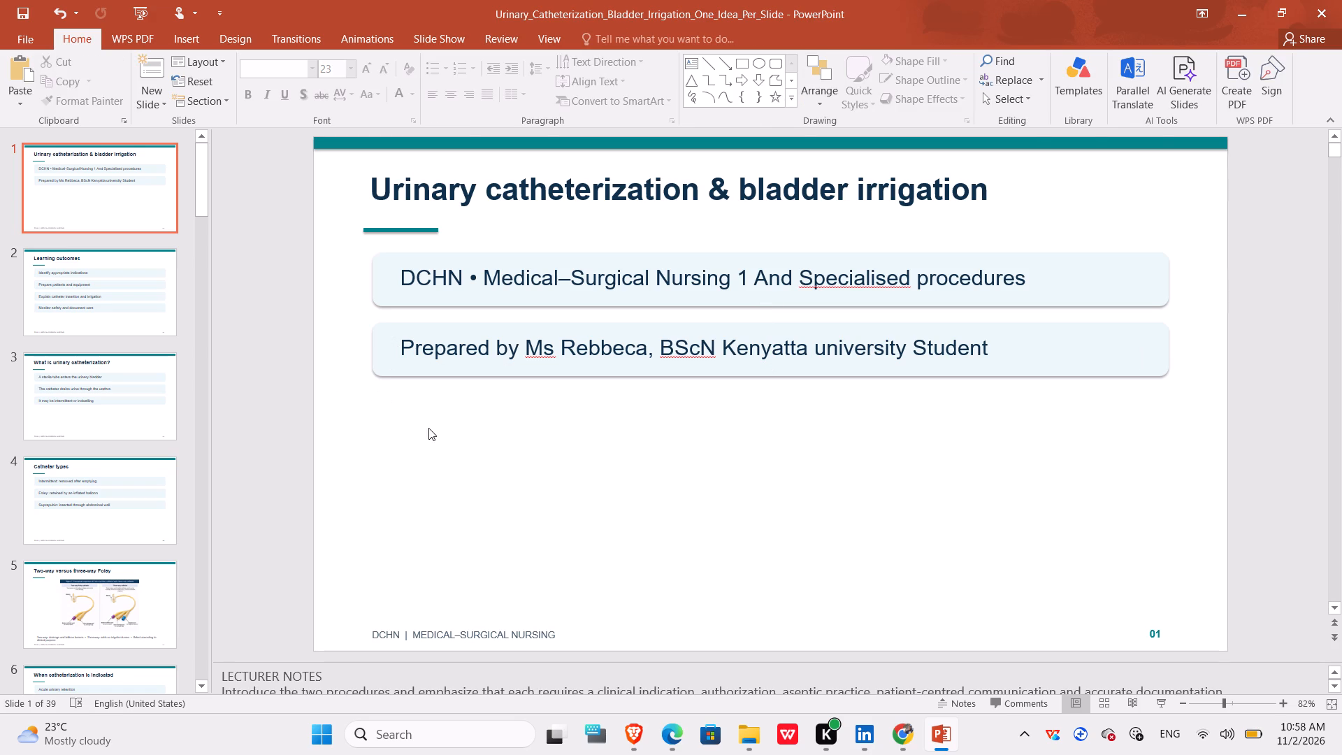
# On the Learning outcomes slide, delete the text of the fourth outcome, "Monitor safety and document care".
pyautogui.click(119, 271)
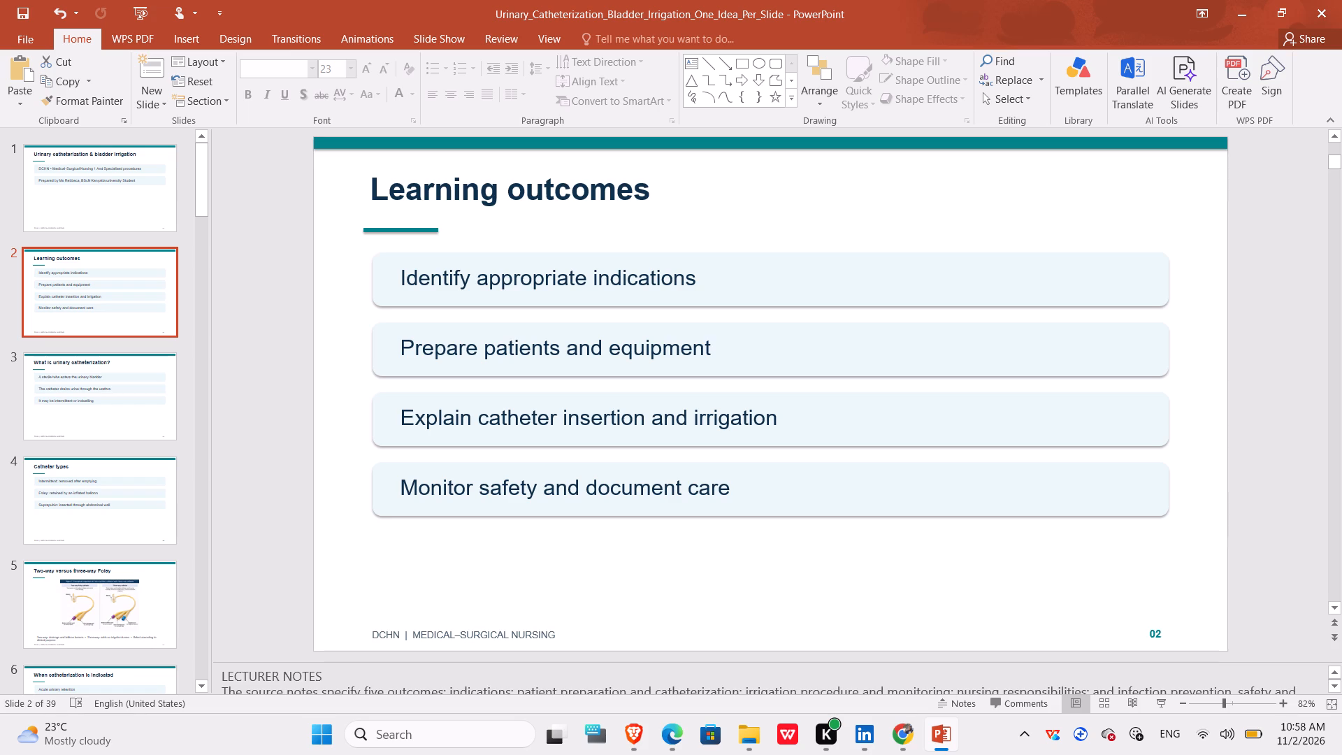
pyautogui.doubleClick(412, 489)
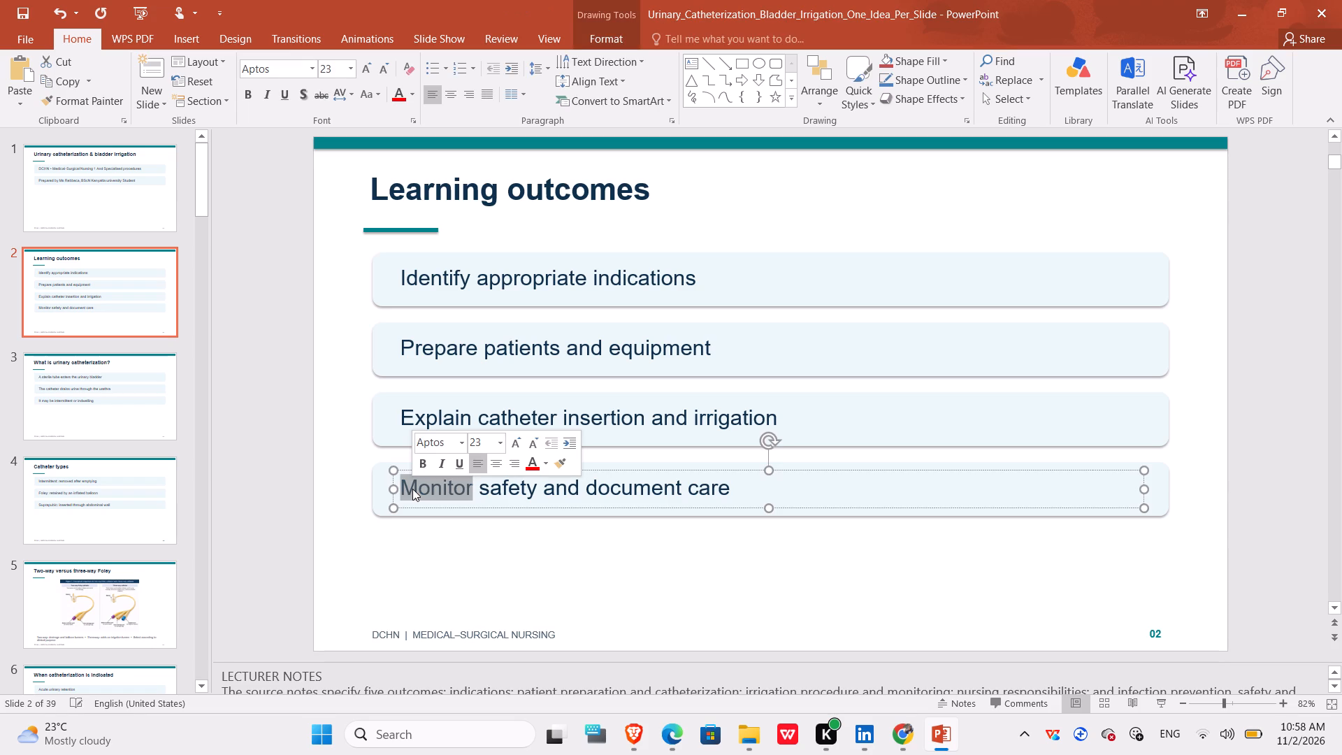
pyautogui.hotkey('ctrl', 'a')
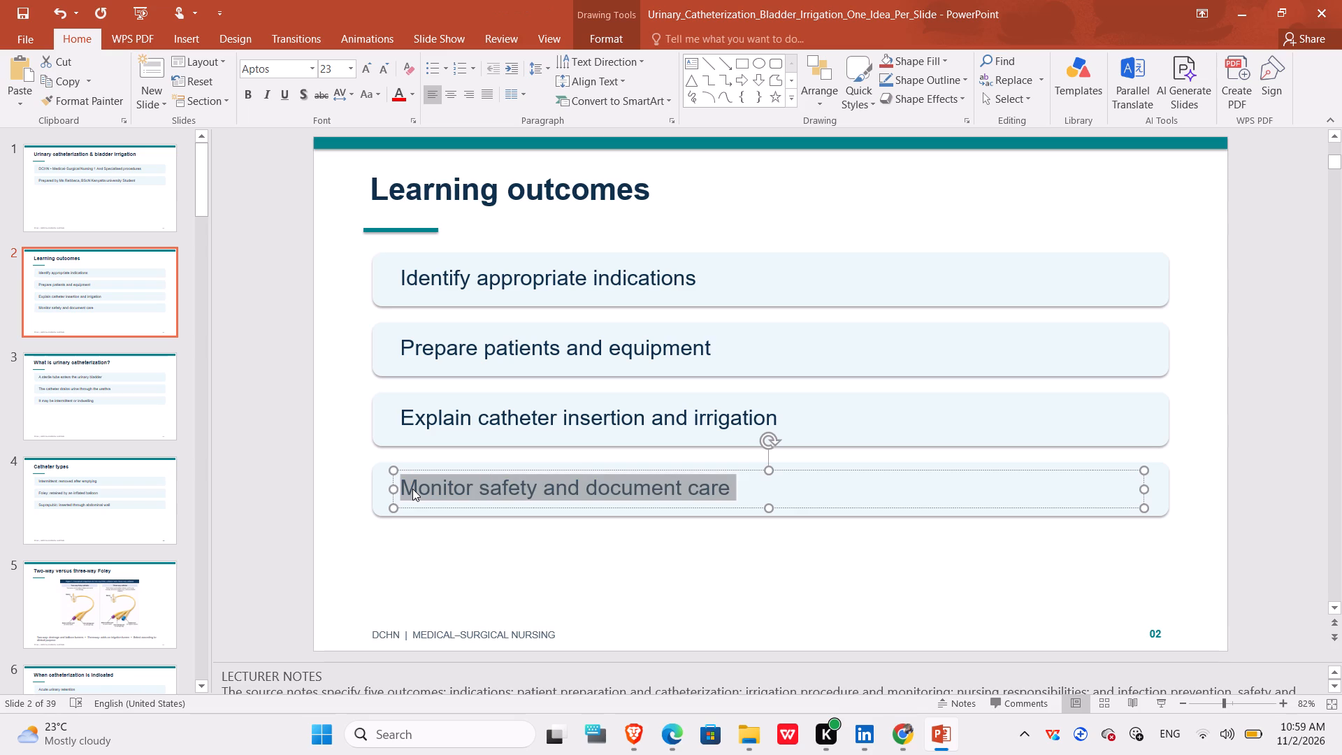
pyautogui.press('BackSpace')
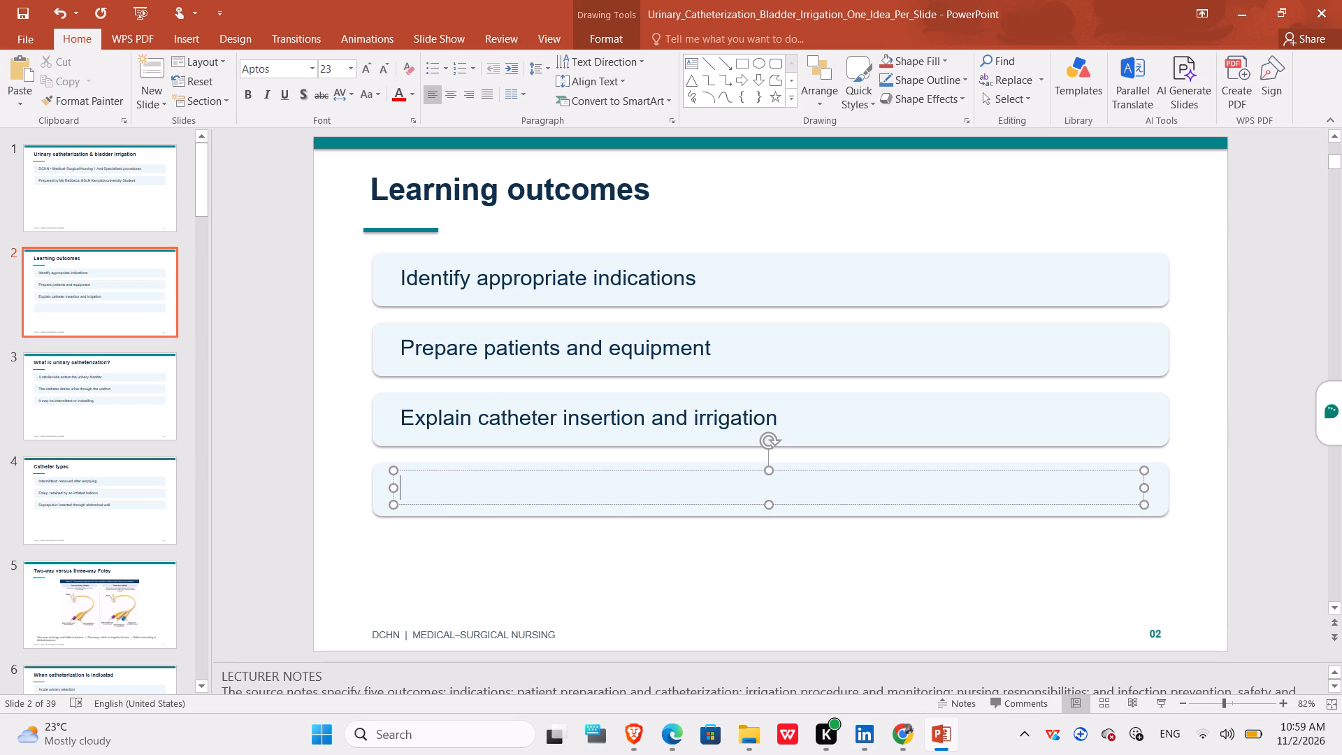
# Reword the second learning outcome to "Explain patients and equipment preparation".
pyautogui.click(473, 347)
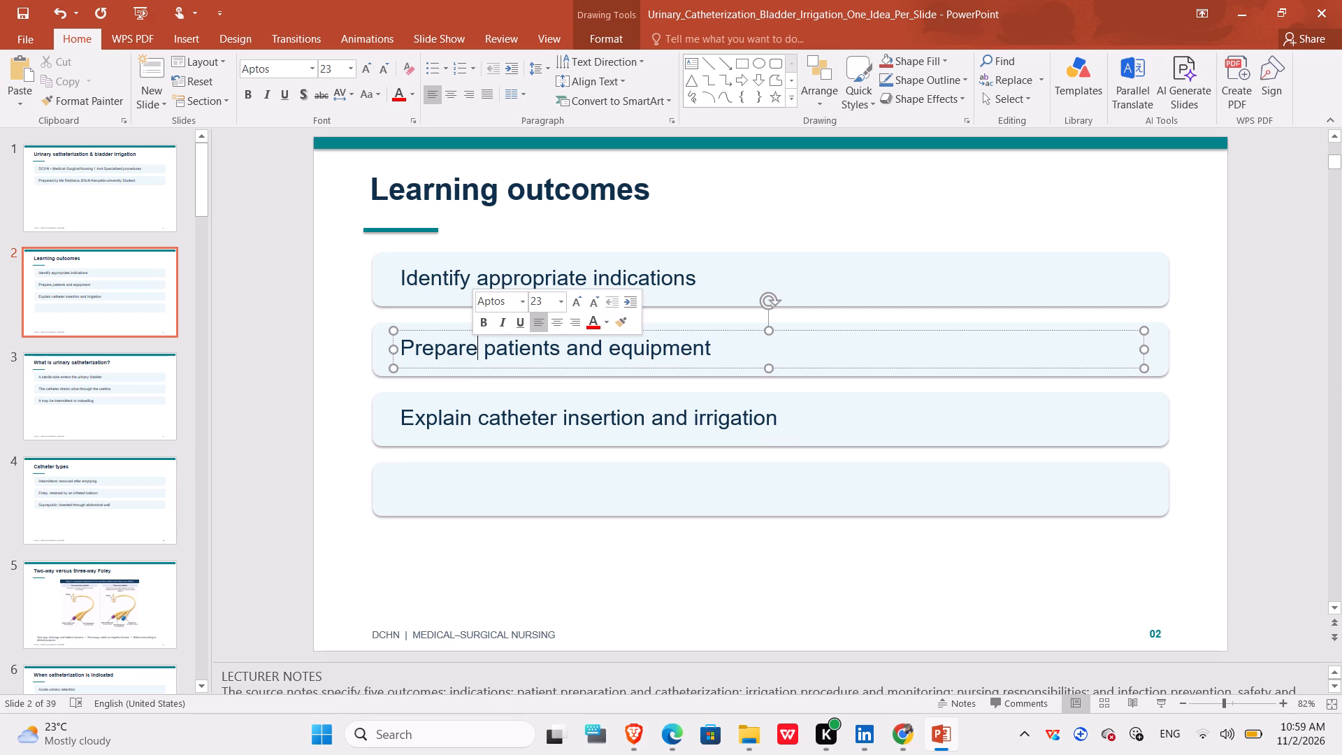
pyautogui.press('BackSpace')
pyautogui.press('BackSpace')
pyautogui.press('BackSpace')
pyautogui.press('BackSpace')
pyautogui.press('BackSpace')
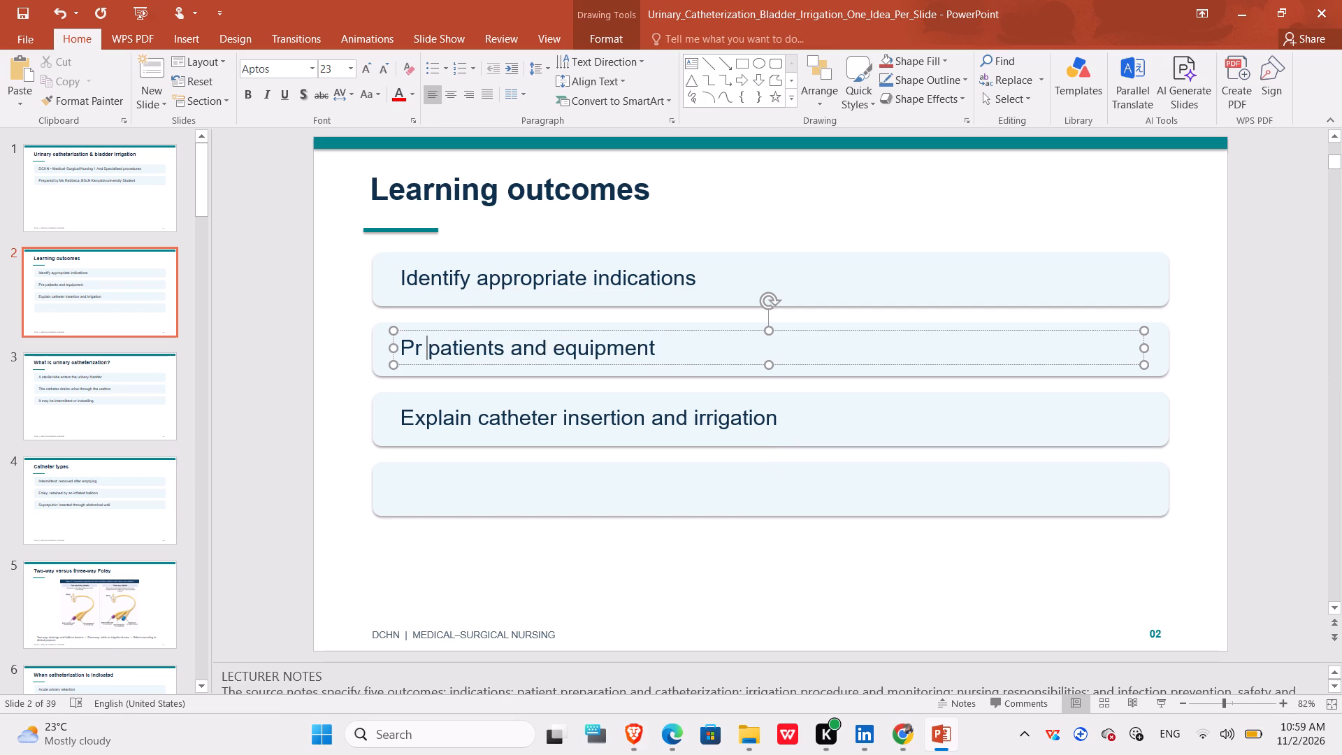
pyautogui.press('BackSpace')
pyautogui.press('BackSpace')
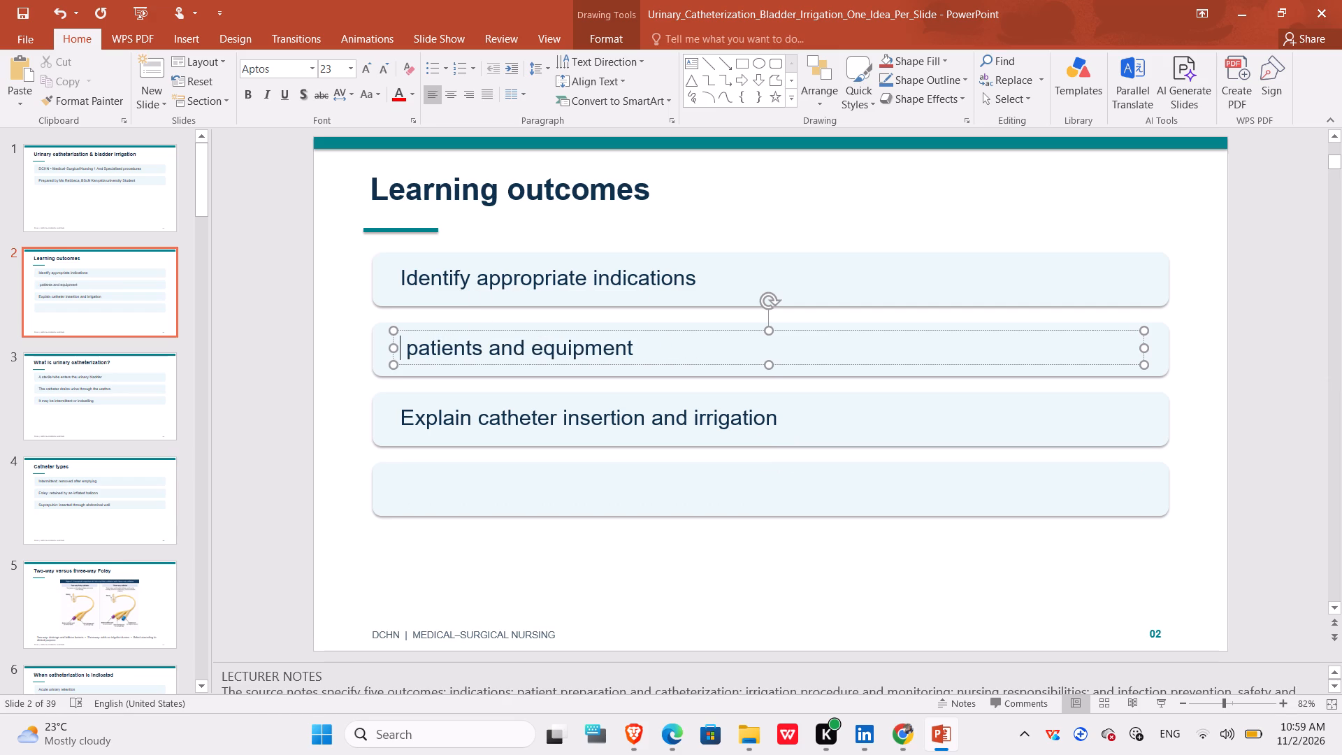
pyautogui.press('e')
pyautogui.write('xplai')
pyautogui.press('n')
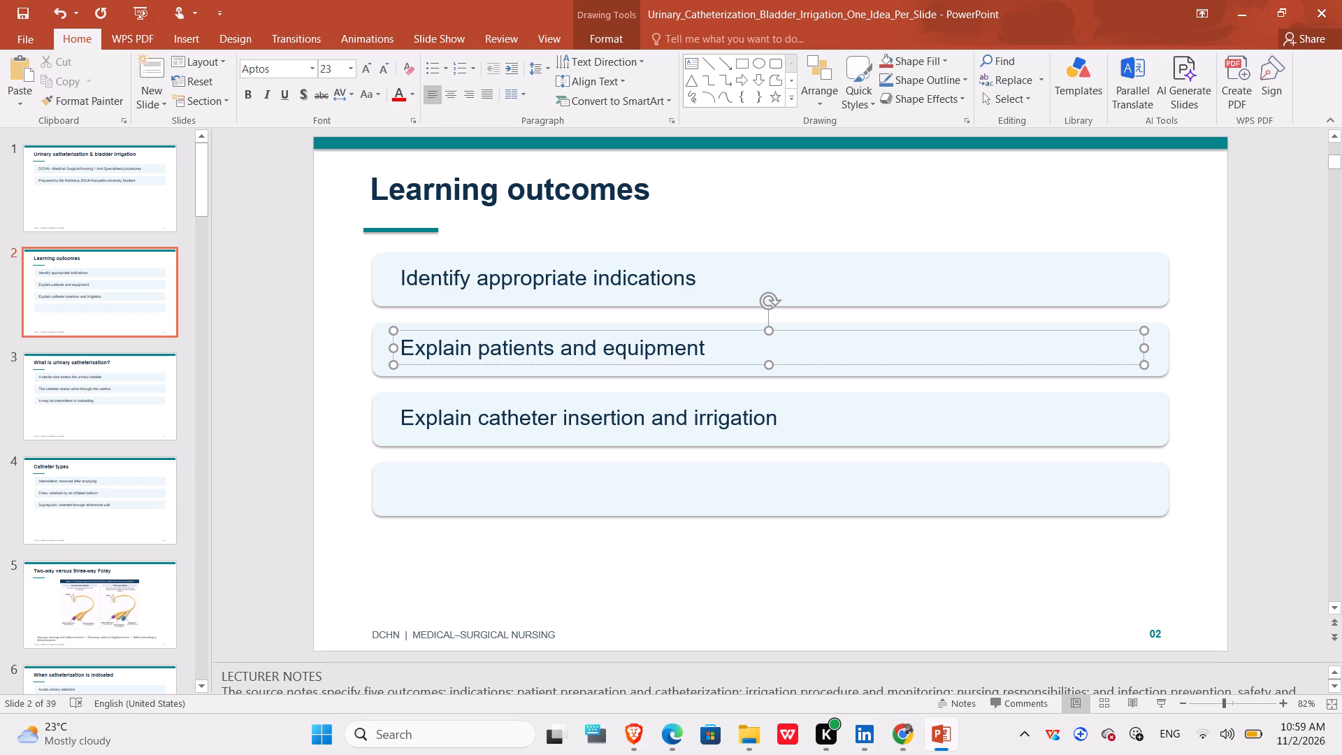
pyautogui.press('space')
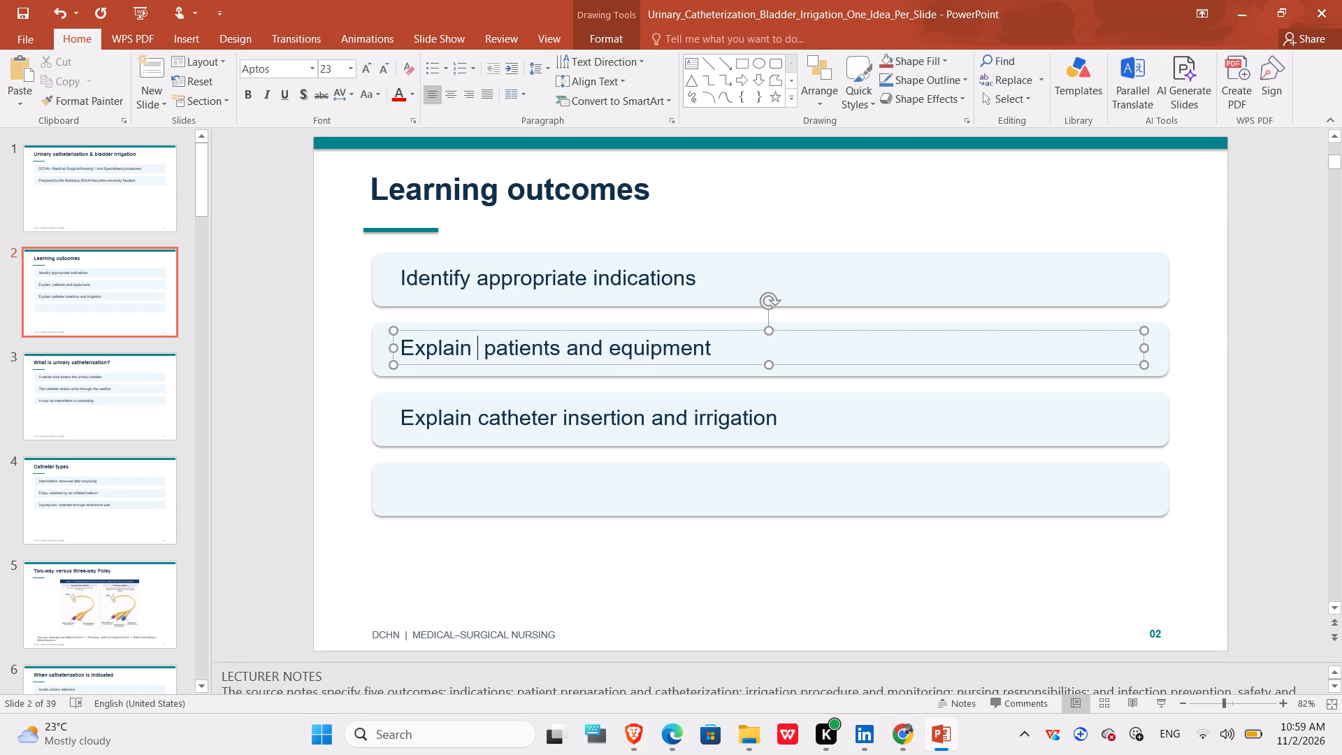
pyautogui.press('BackSpace')
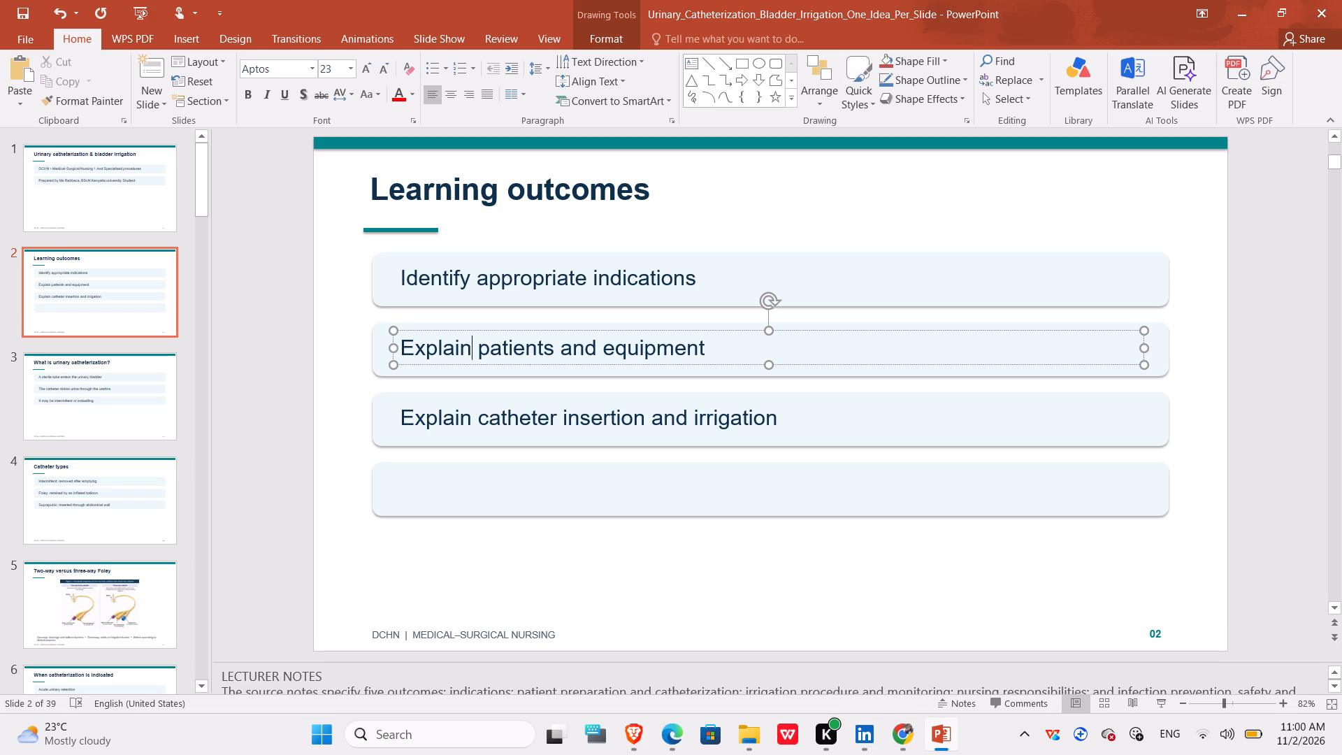
pyautogui.click(716, 344)
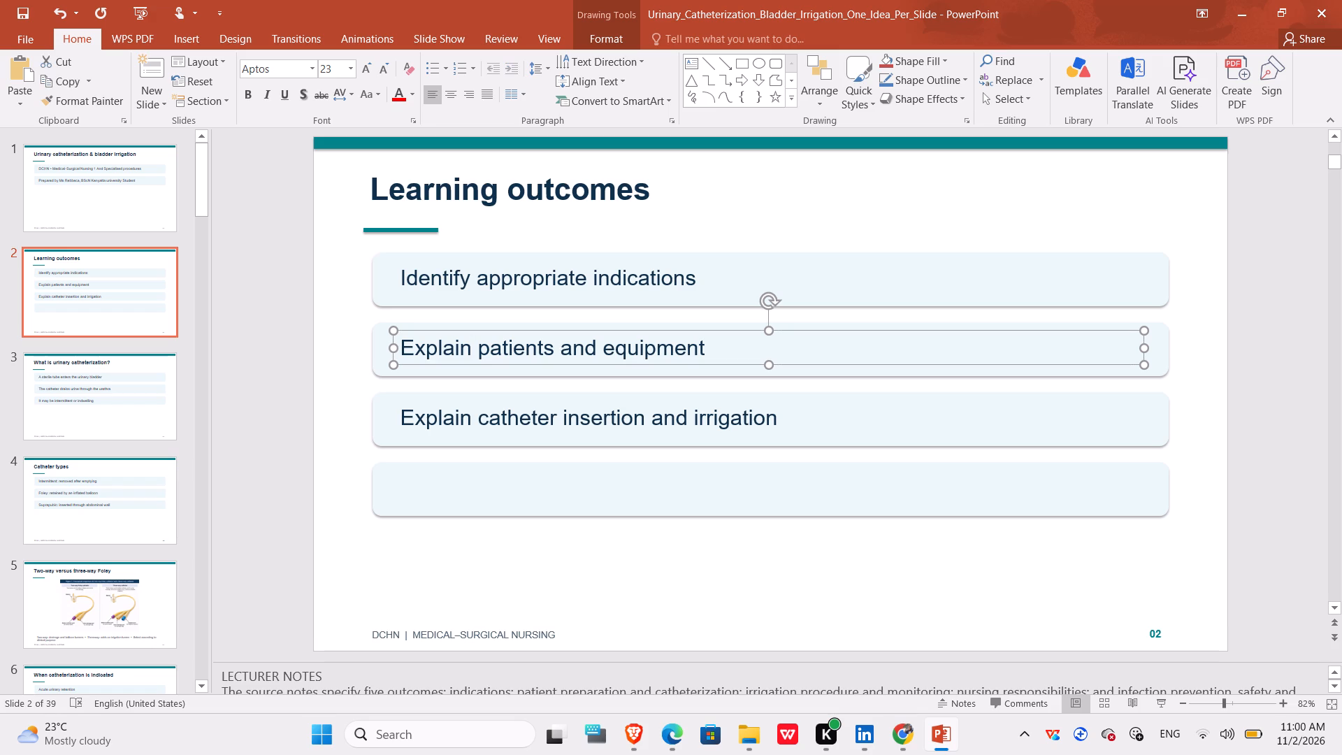
pyautogui.click(714, 348)
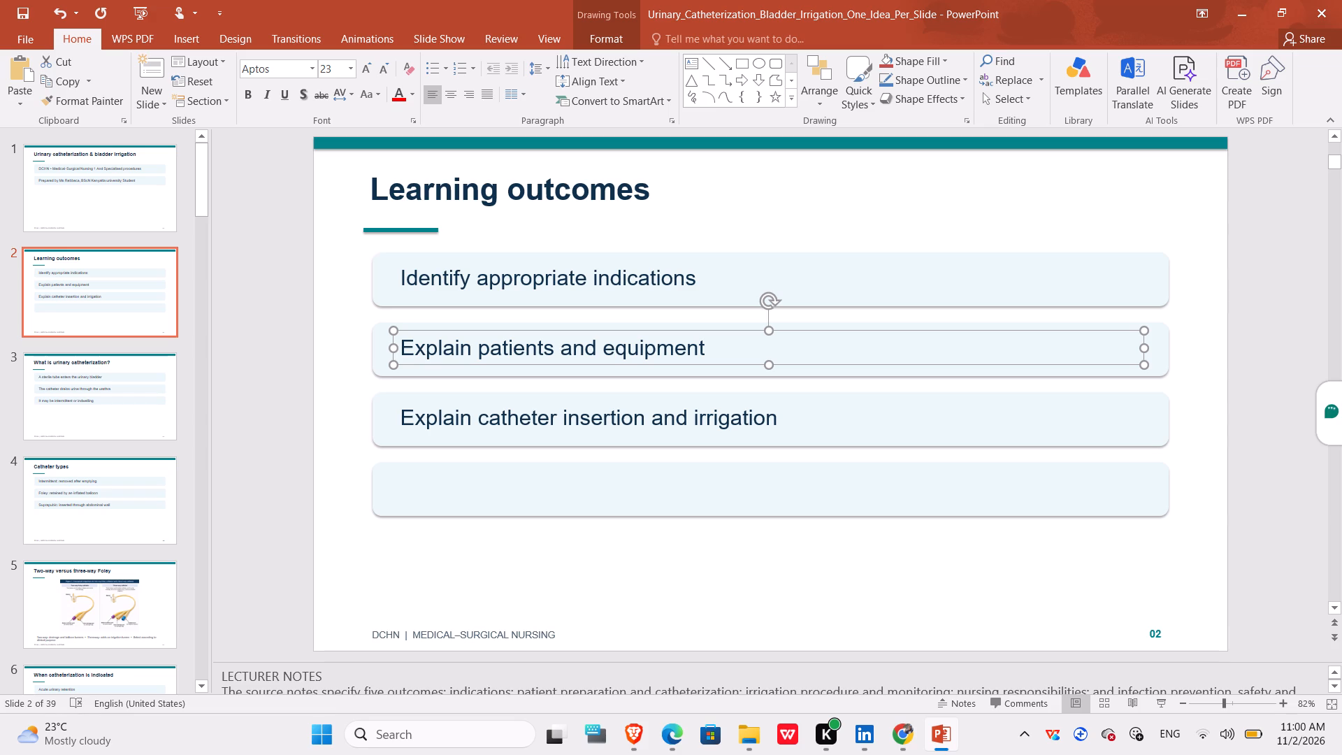
pyautogui.press('p')
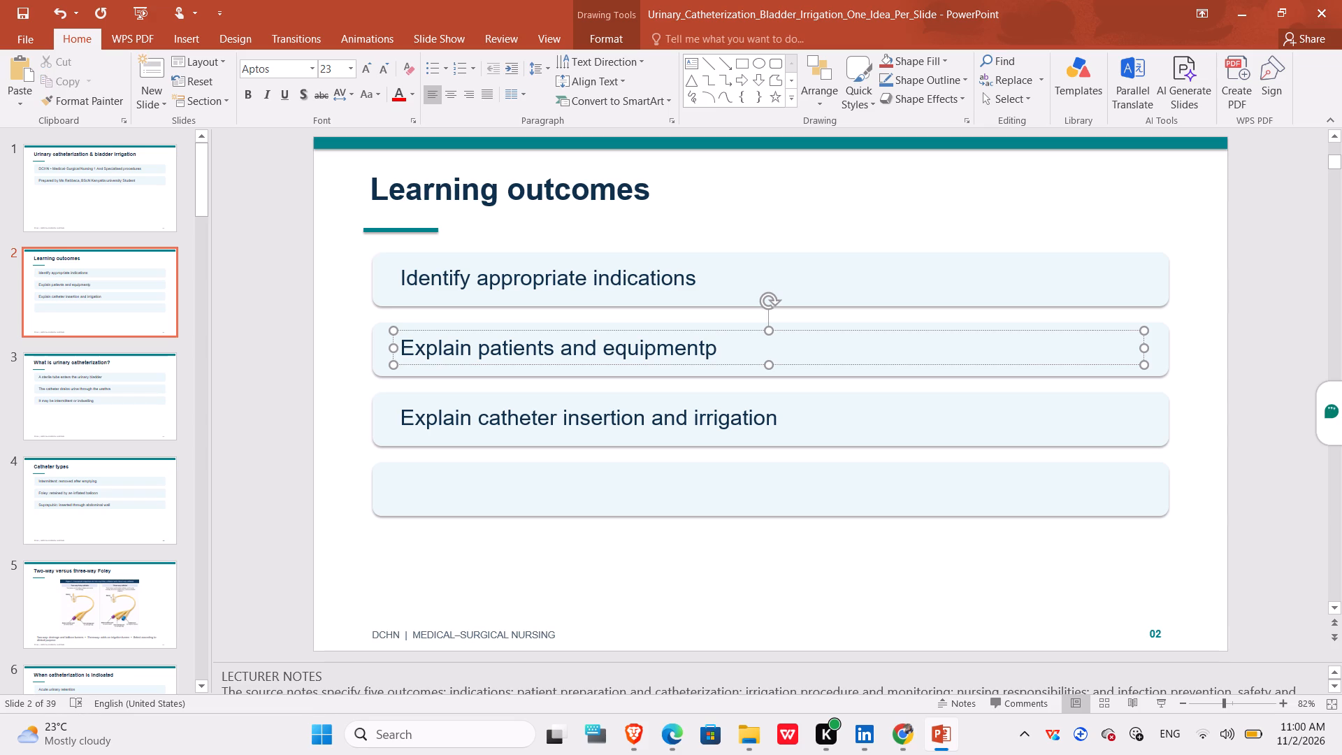
pyautogui.press('BackSpace')
pyautogui.press('space')
pyautogui.write('pre')
pyautogui.write('parat')
pyautogui.write('ion')
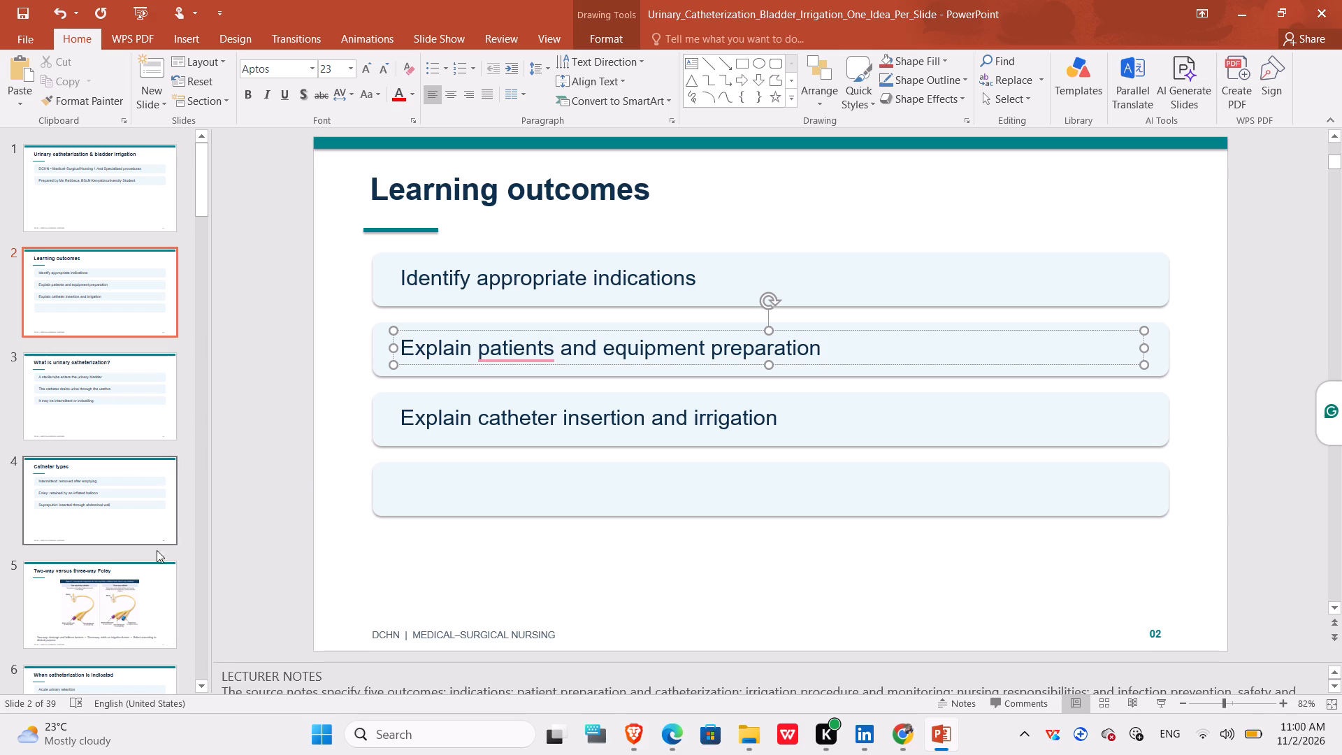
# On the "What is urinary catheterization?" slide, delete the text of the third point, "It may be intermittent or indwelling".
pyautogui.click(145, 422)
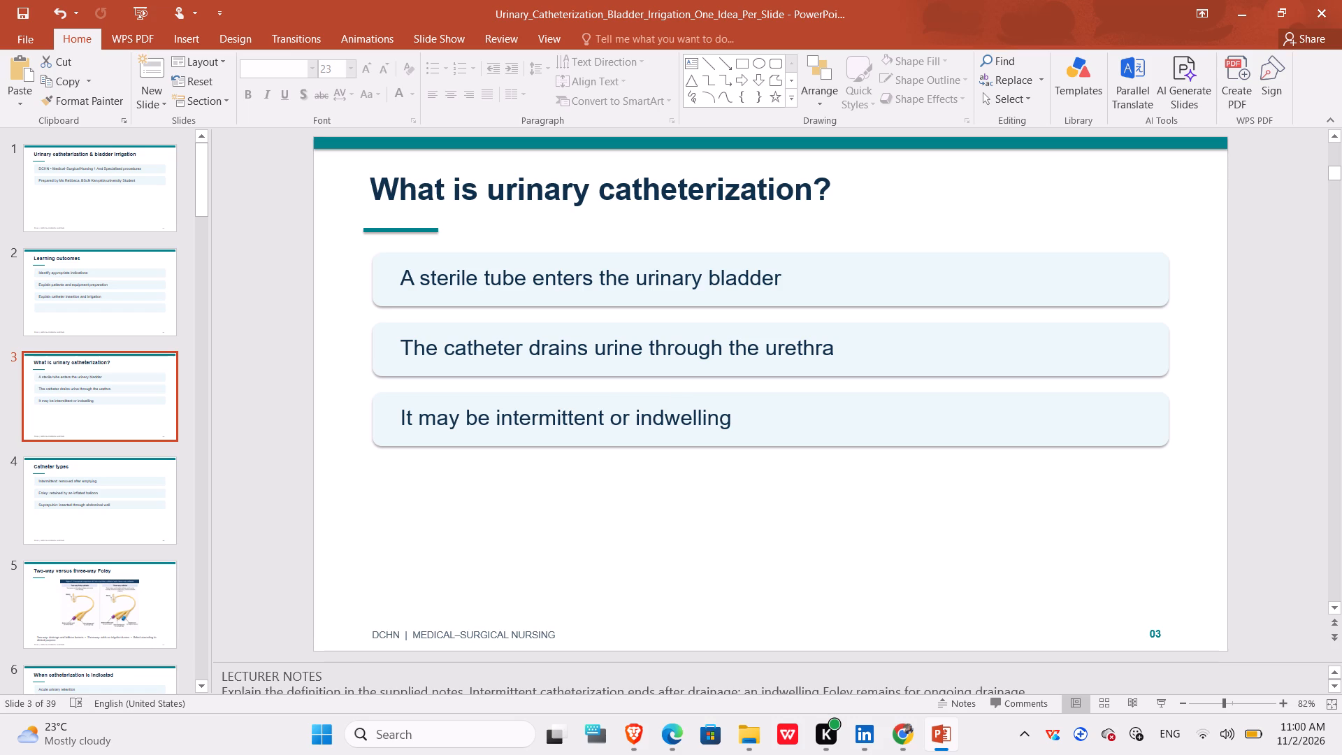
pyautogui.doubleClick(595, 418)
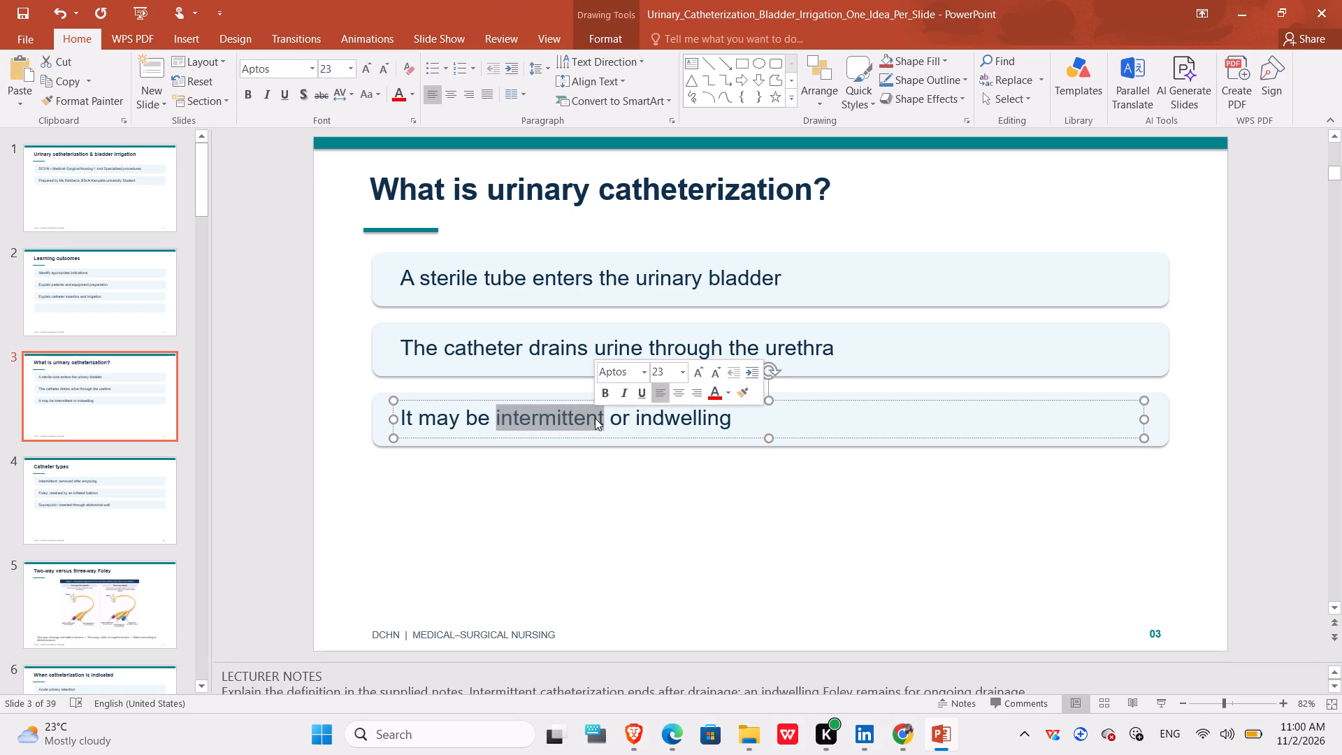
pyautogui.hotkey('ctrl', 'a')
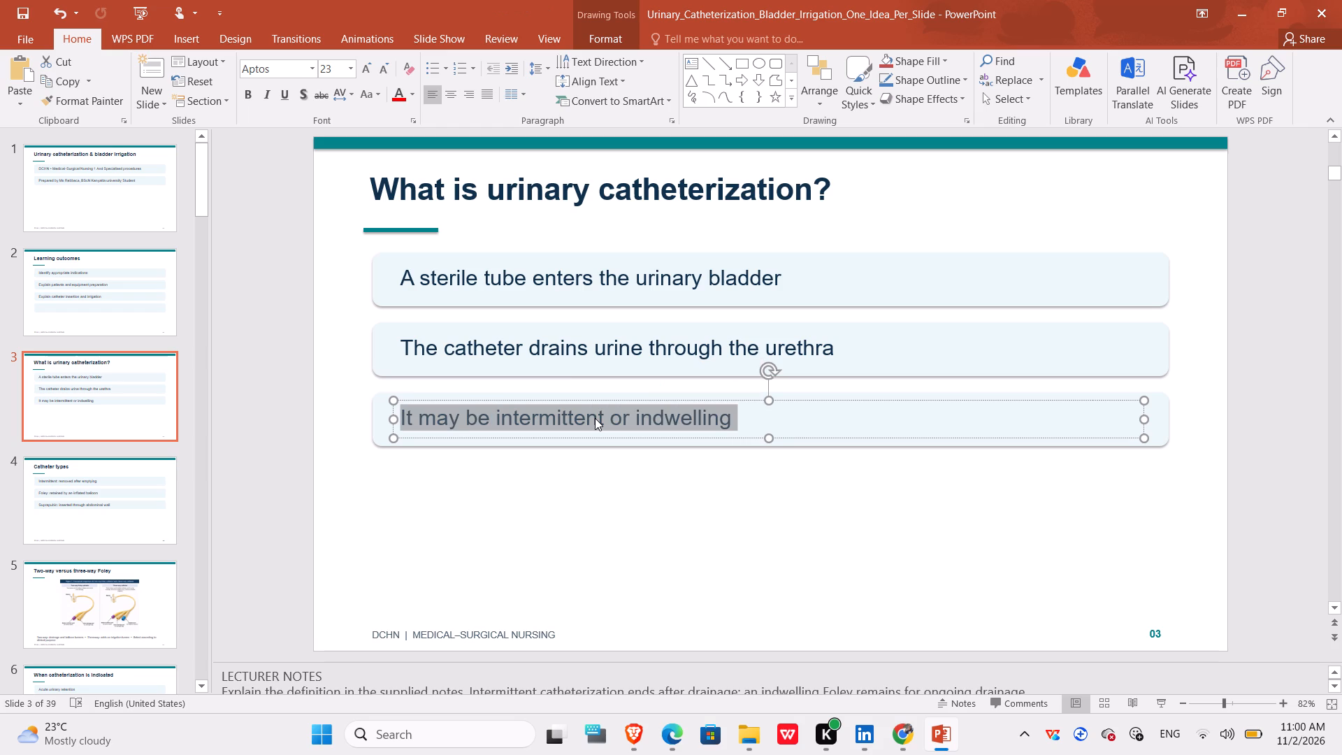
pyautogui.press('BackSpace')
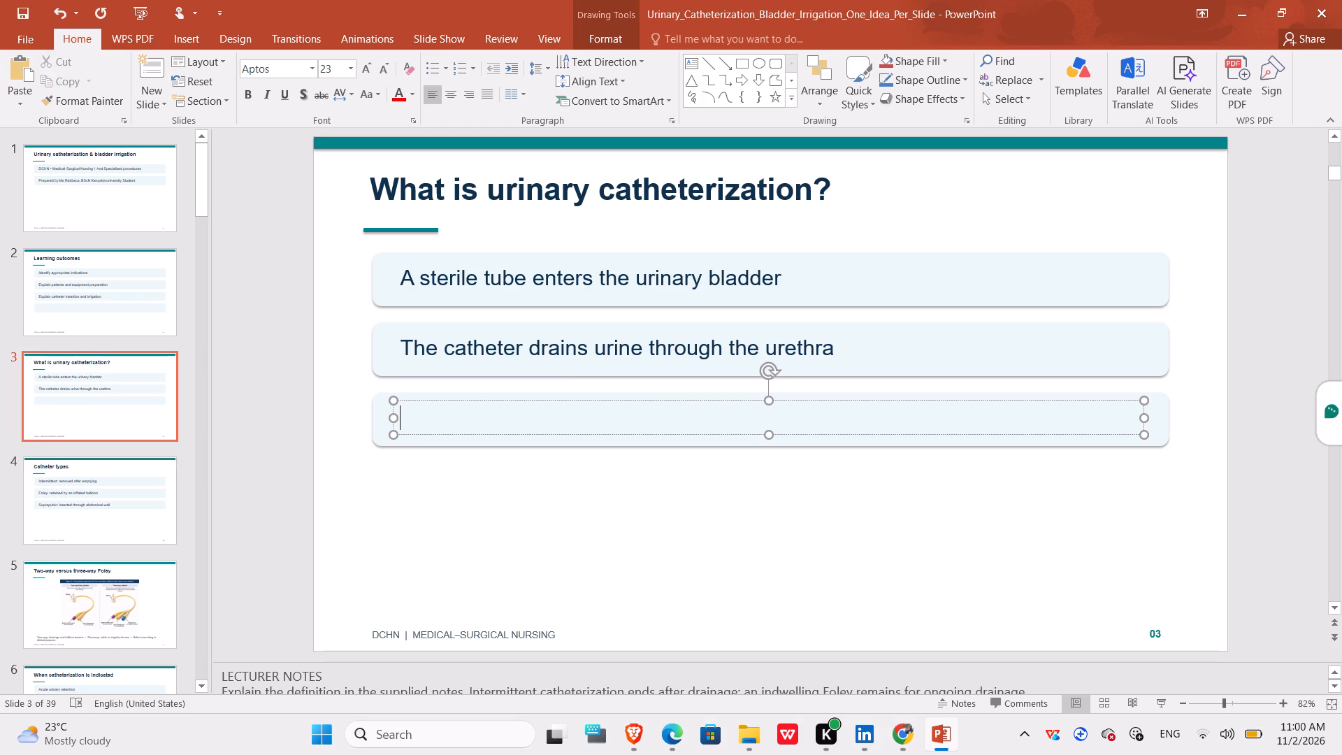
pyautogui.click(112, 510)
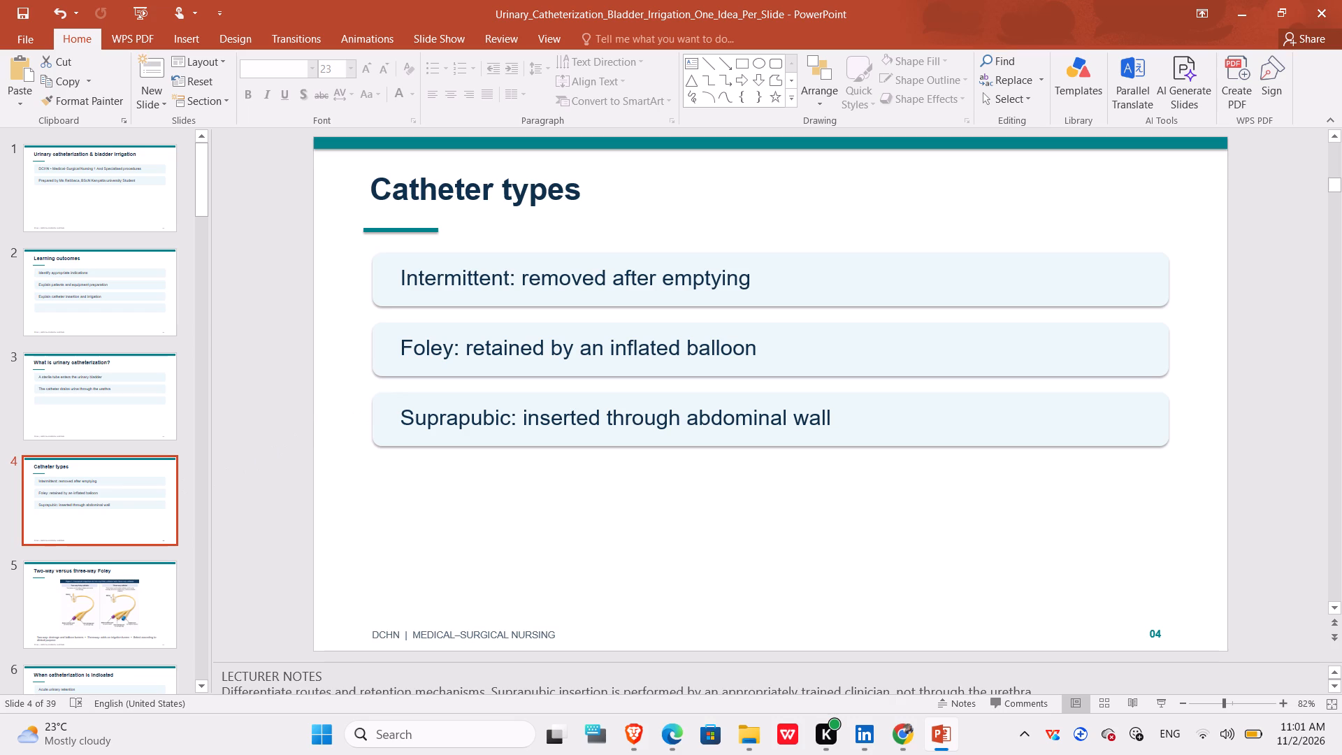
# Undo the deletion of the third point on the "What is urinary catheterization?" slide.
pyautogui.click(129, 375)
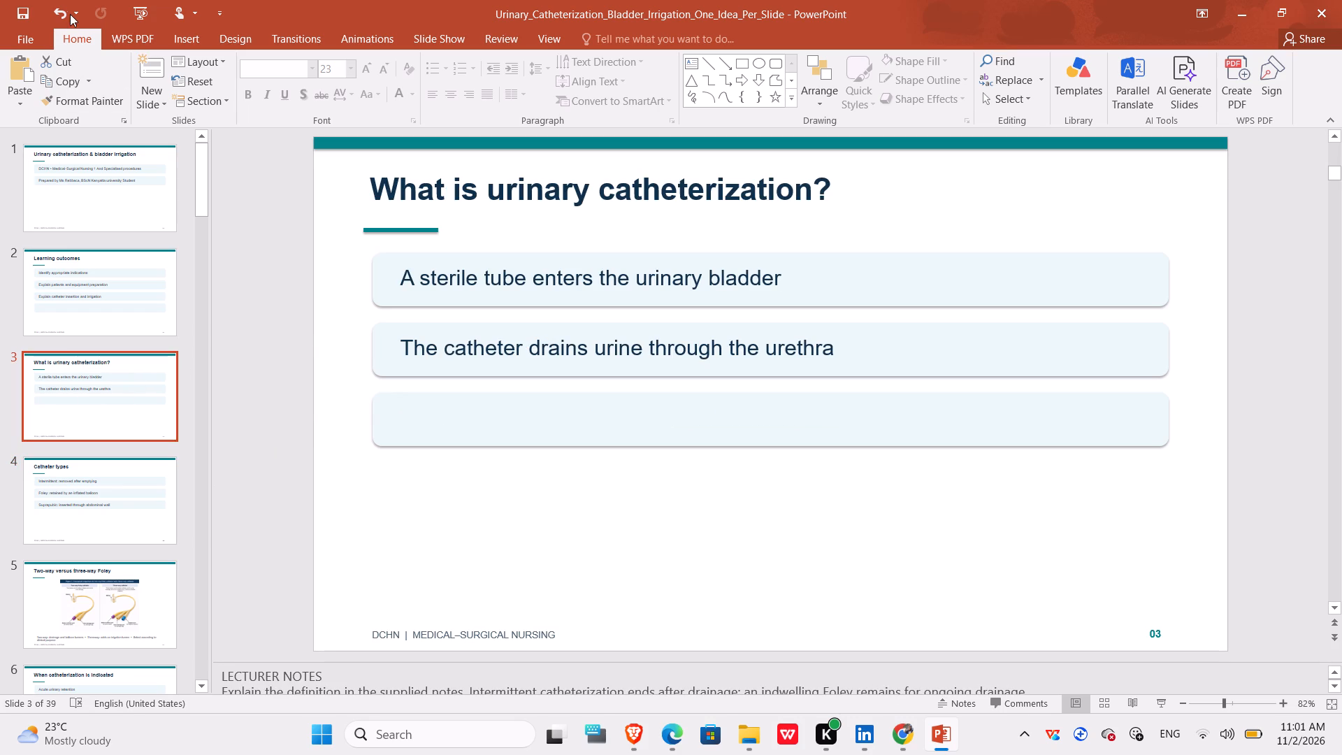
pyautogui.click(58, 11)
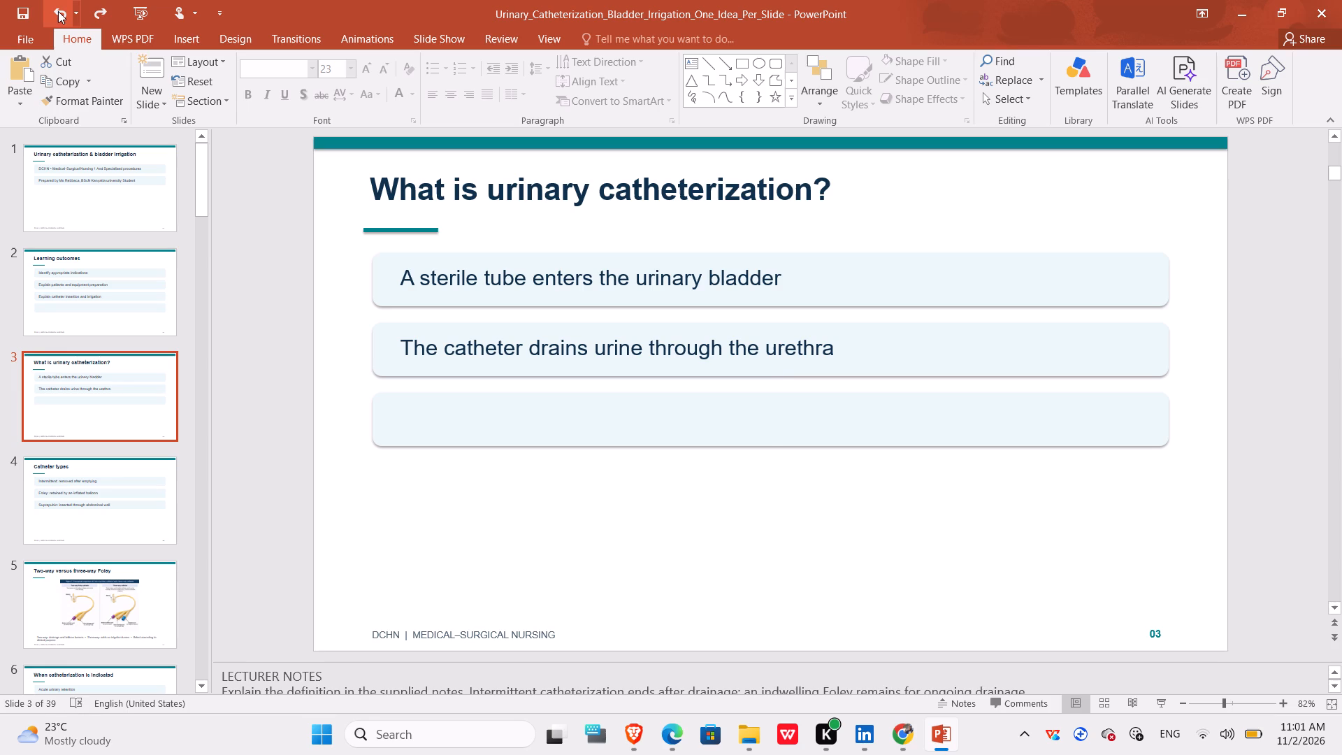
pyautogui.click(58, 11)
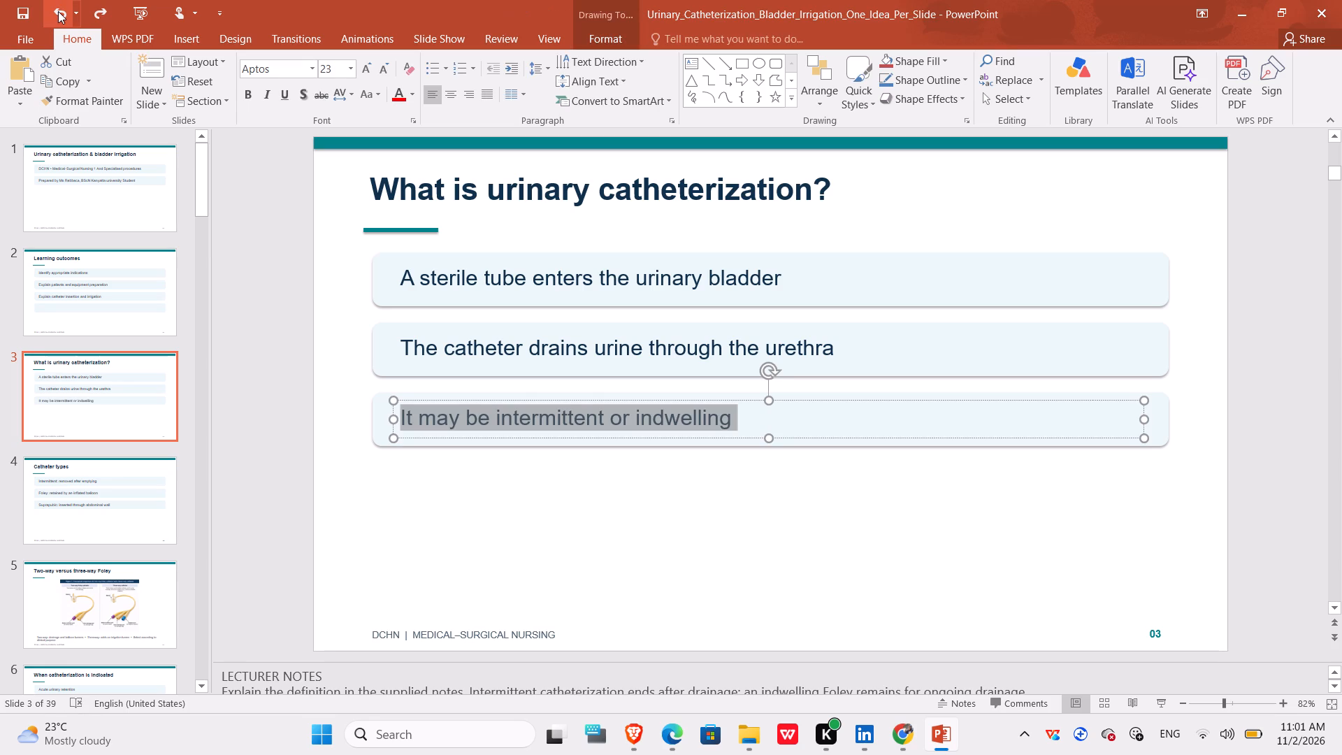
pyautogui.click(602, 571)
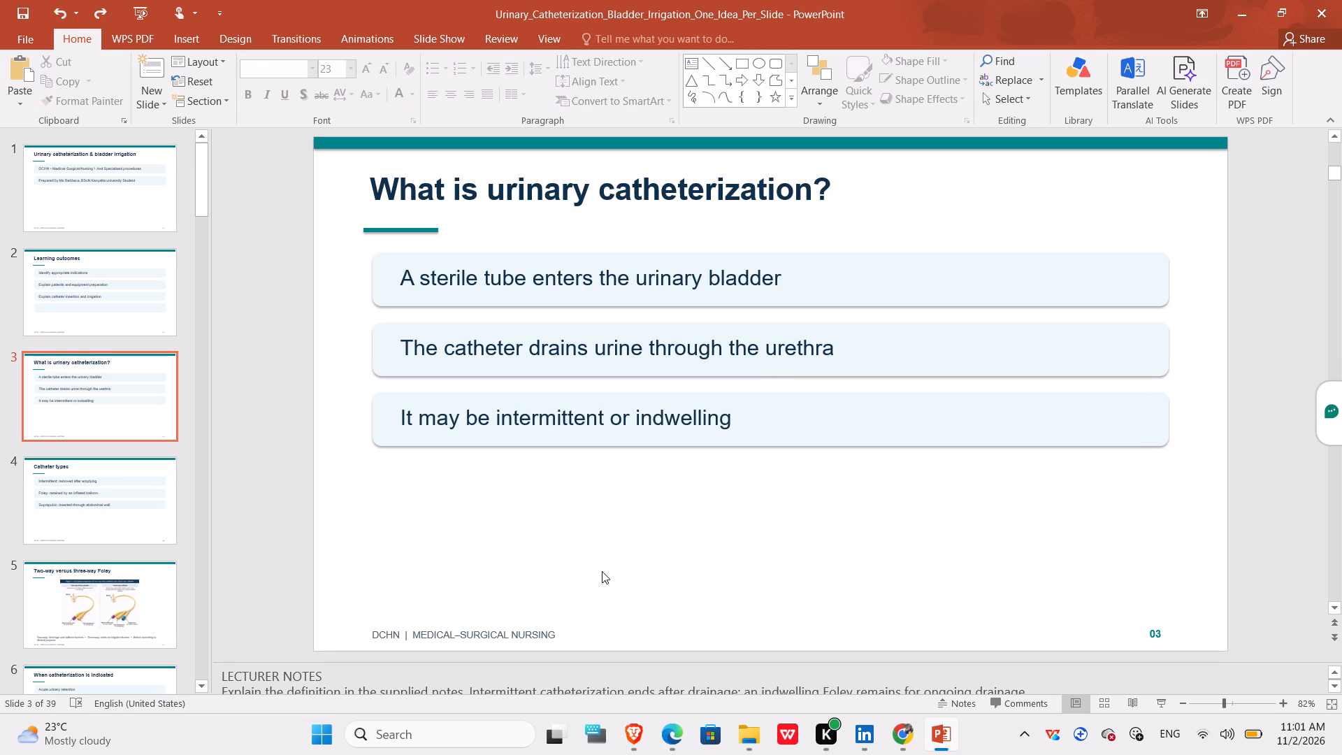
# Review the "Catheter types" slide against the "Two-way versus three-way Foley" figure slide.
pyautogui.click(147, 508)
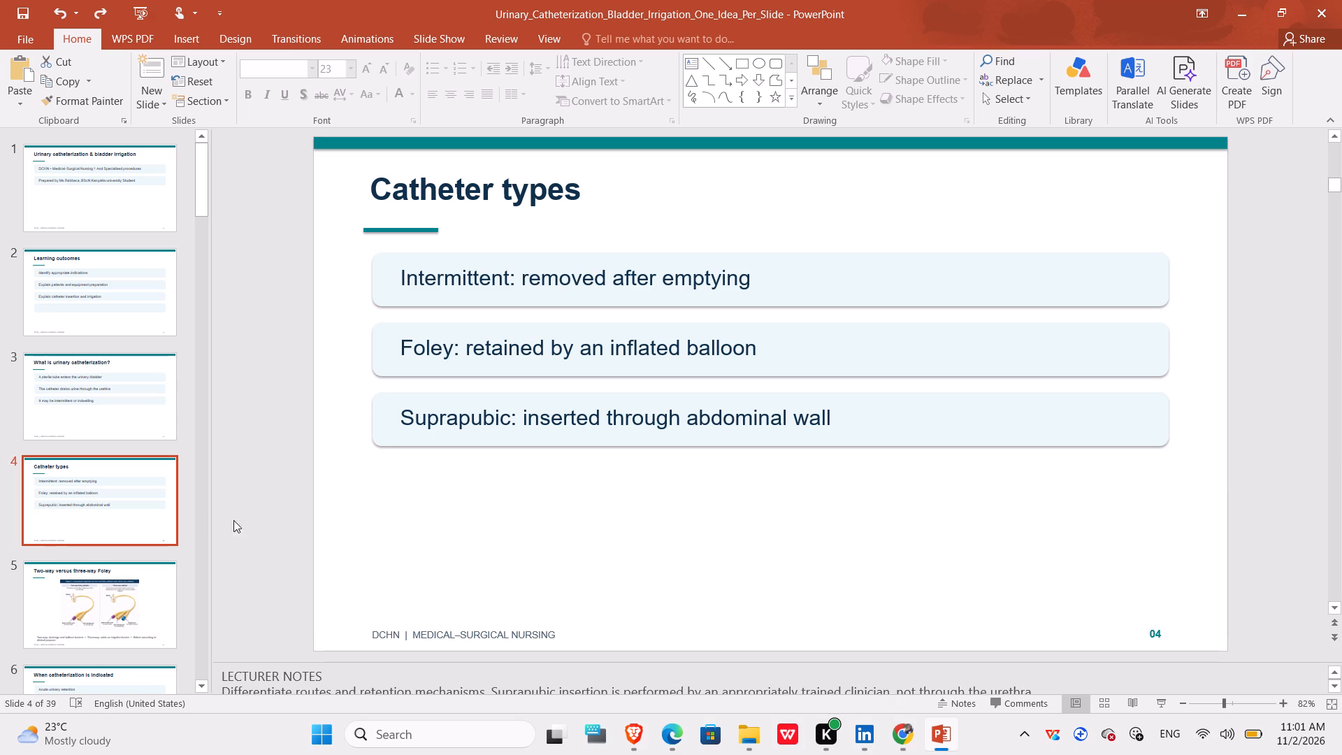
pyautogui.click(118, 594)
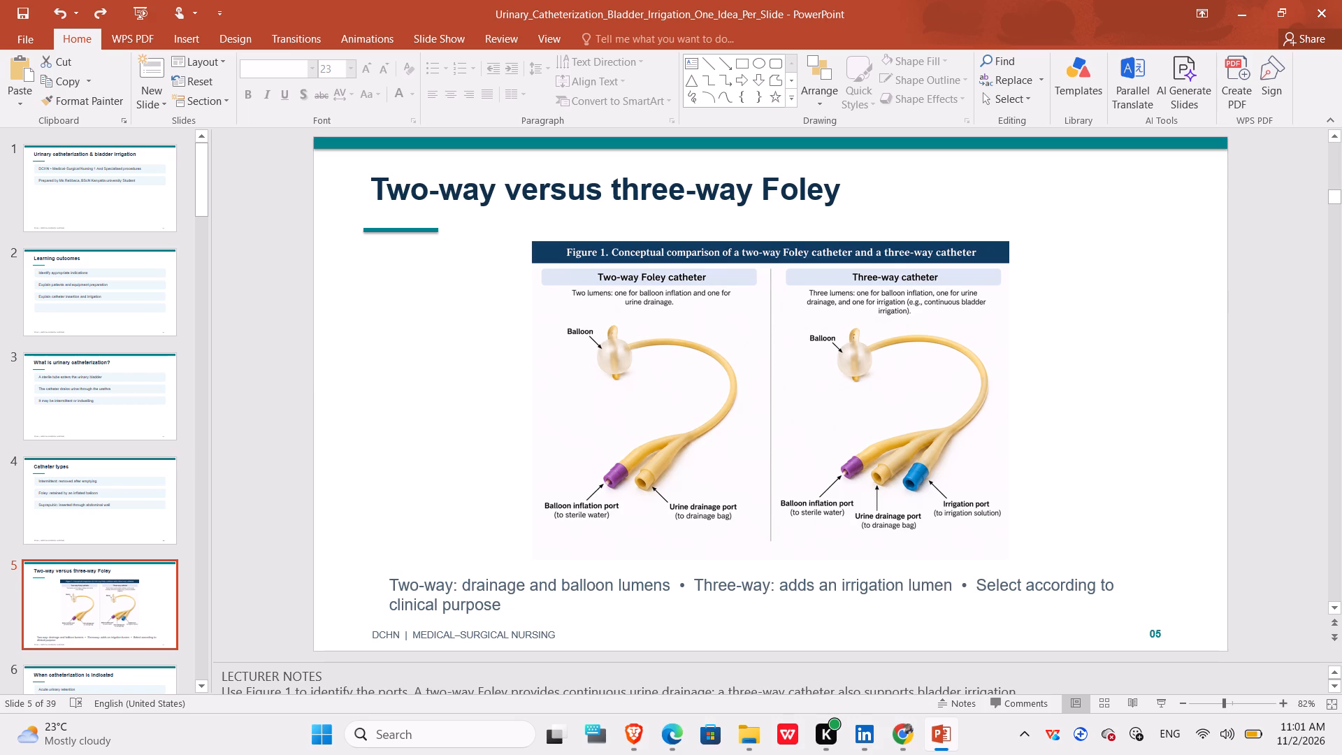
pyautogui.click(71, 519)
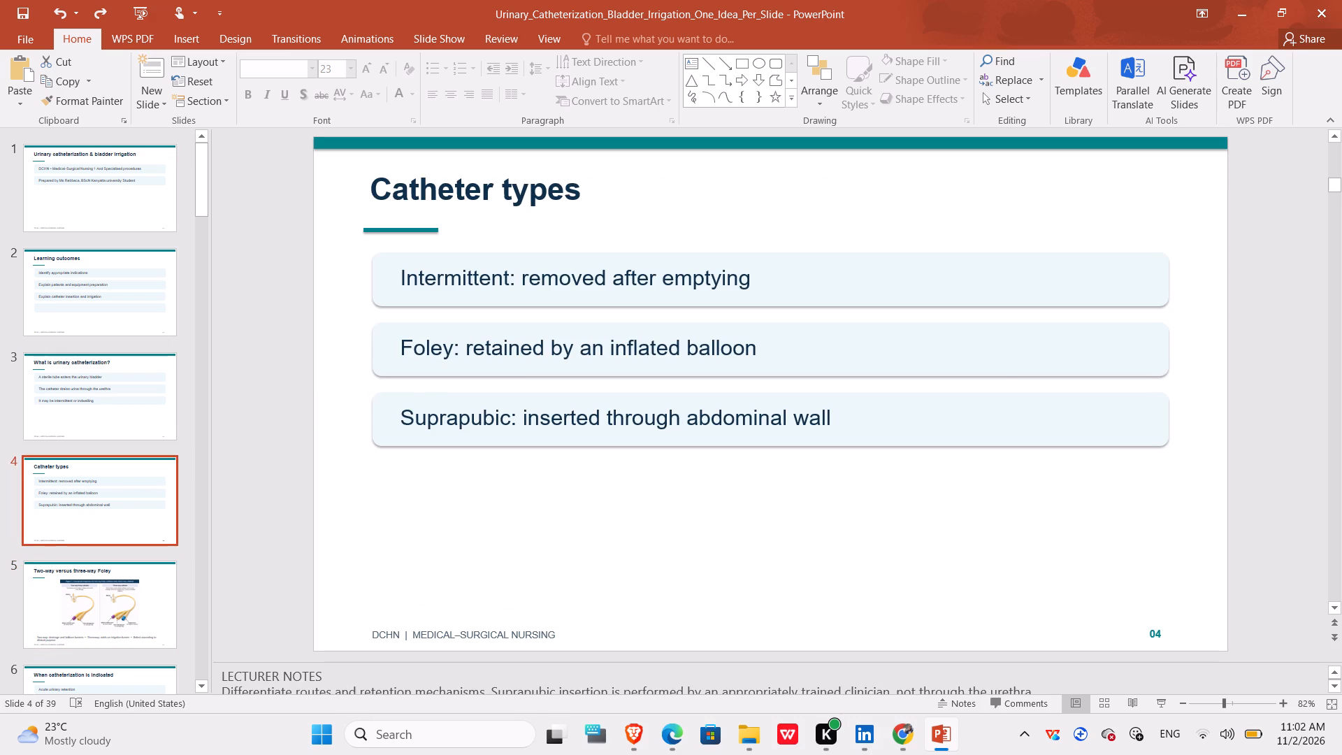
pyautogui.click(119, 605)
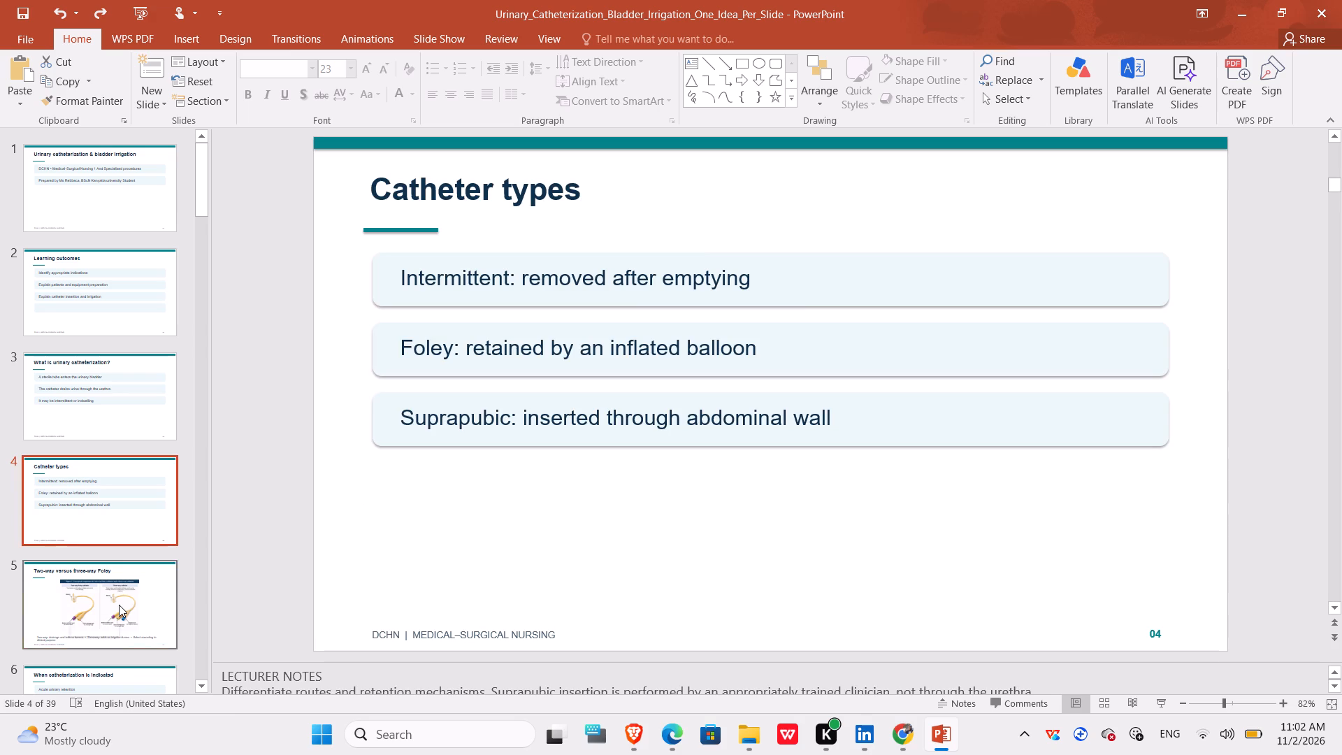
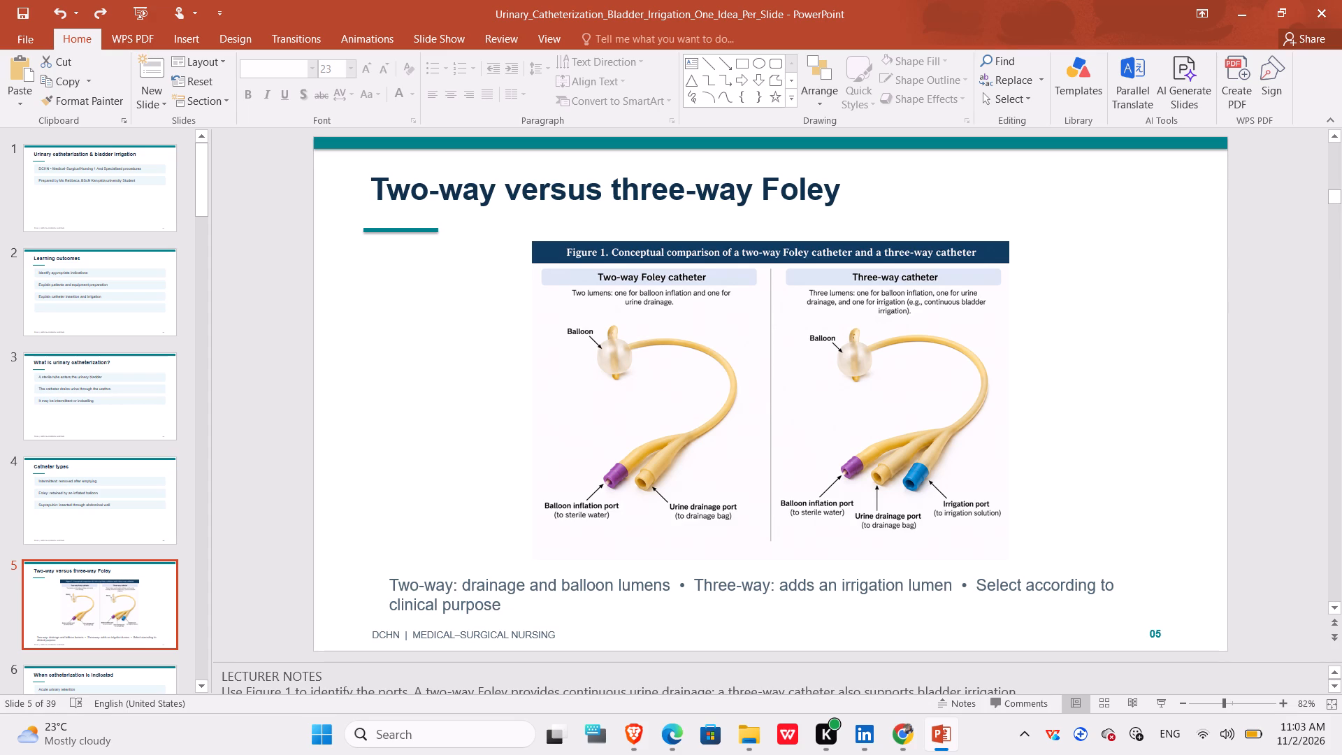
# Go back through the "Catheter types" slide to the "What is urinary catheterization?" slide to re-examine their points.
pyautogui.click(115, 509)
pyautogui.click(80, 379)
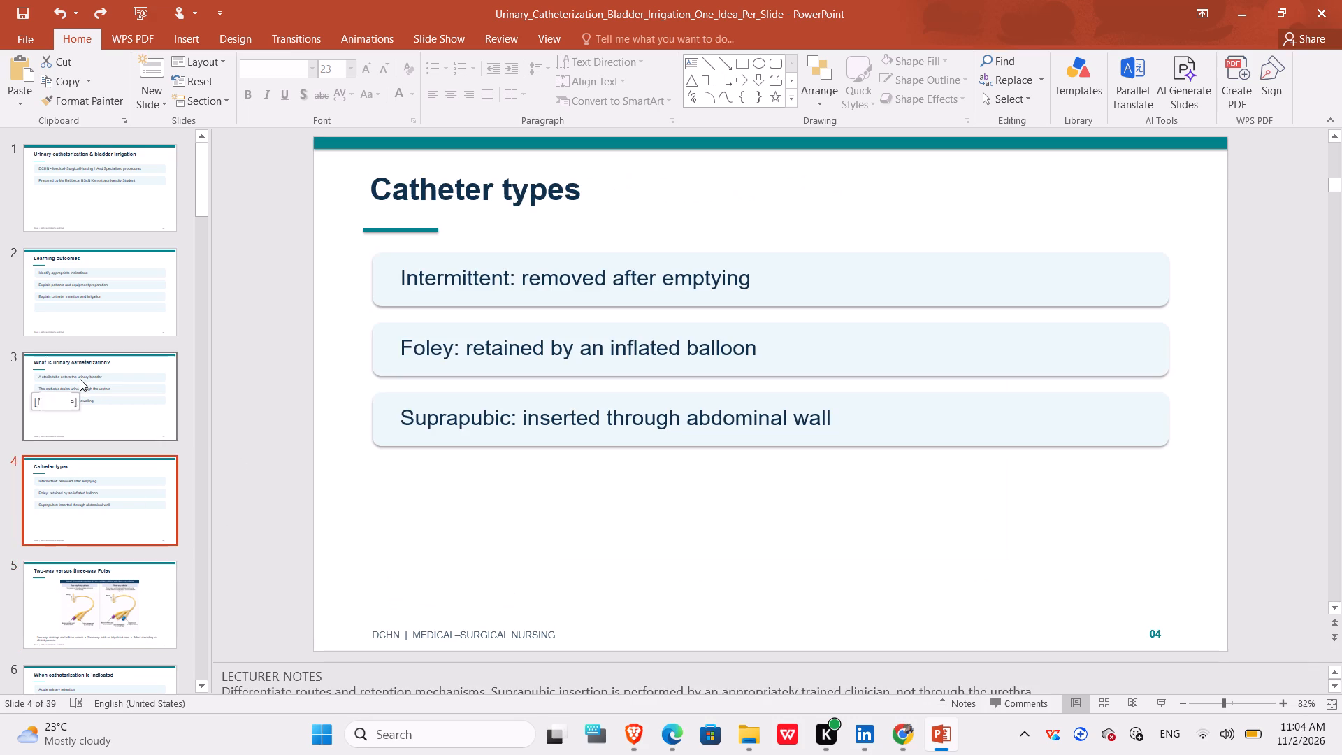
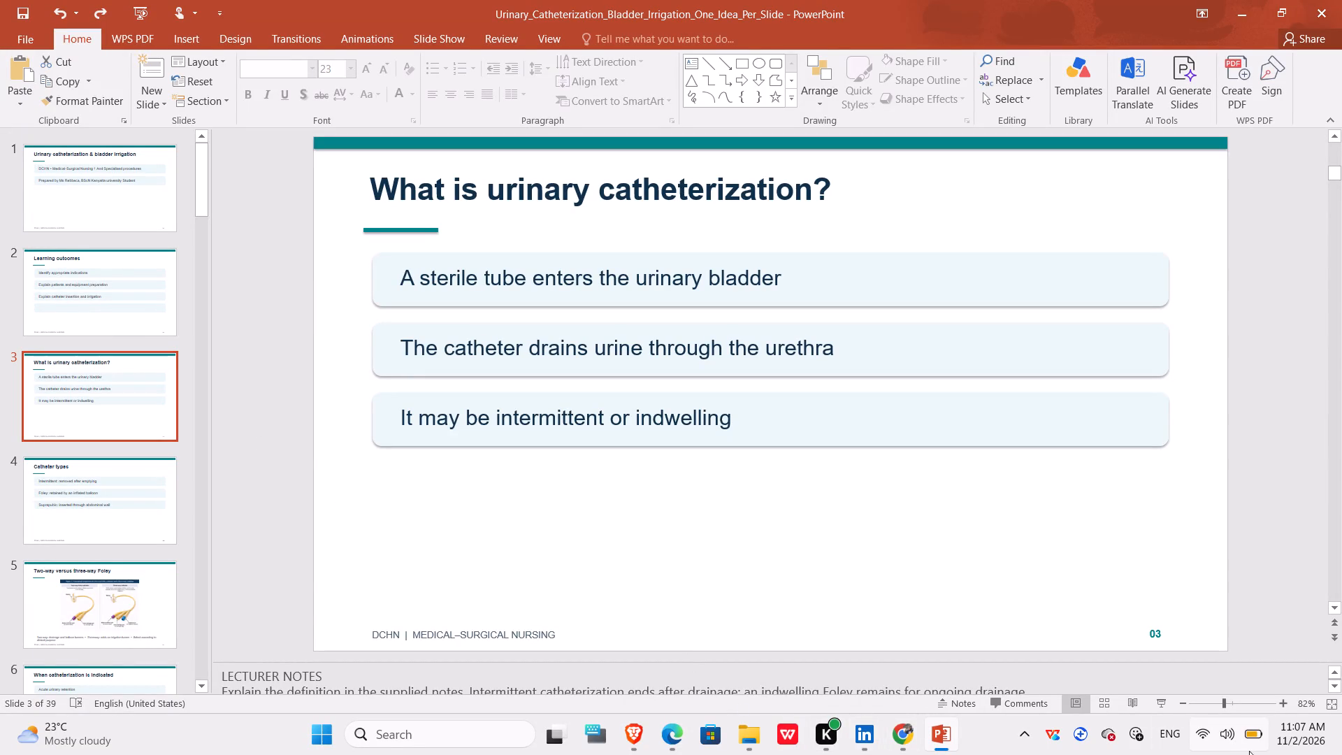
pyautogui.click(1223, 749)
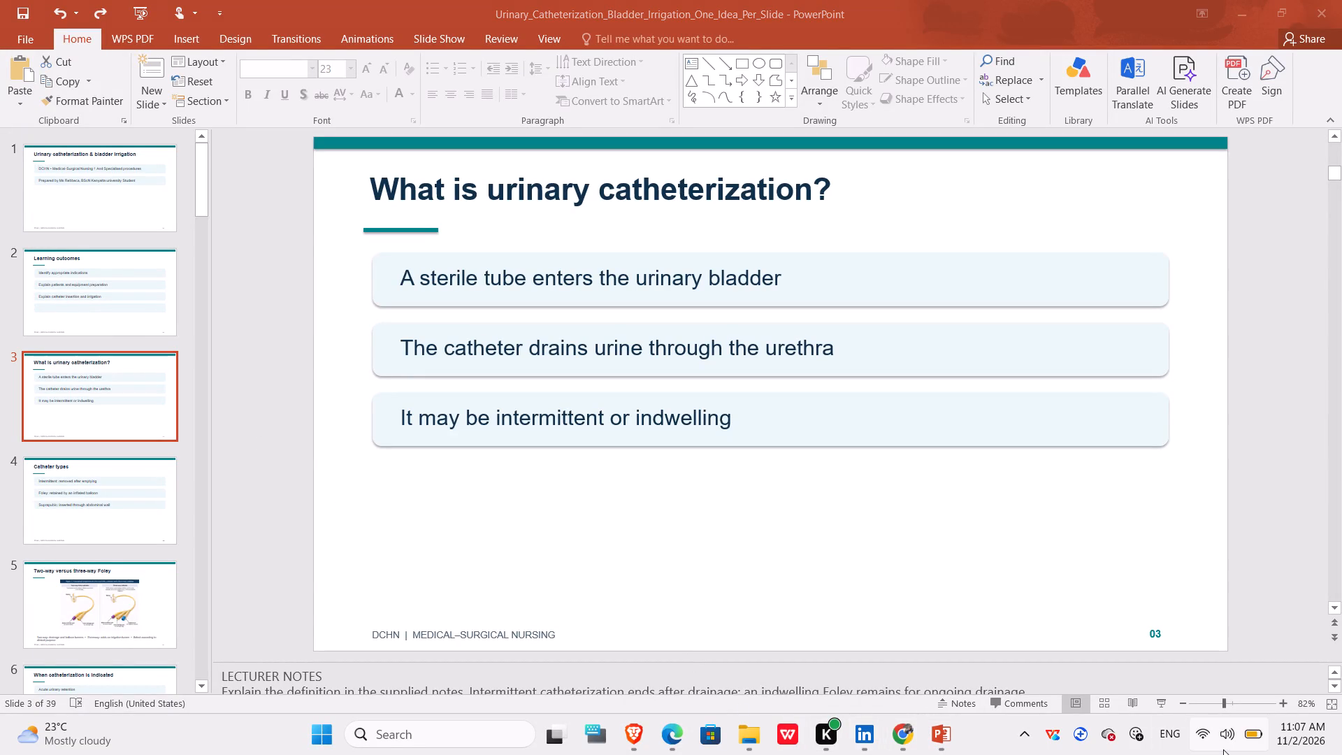